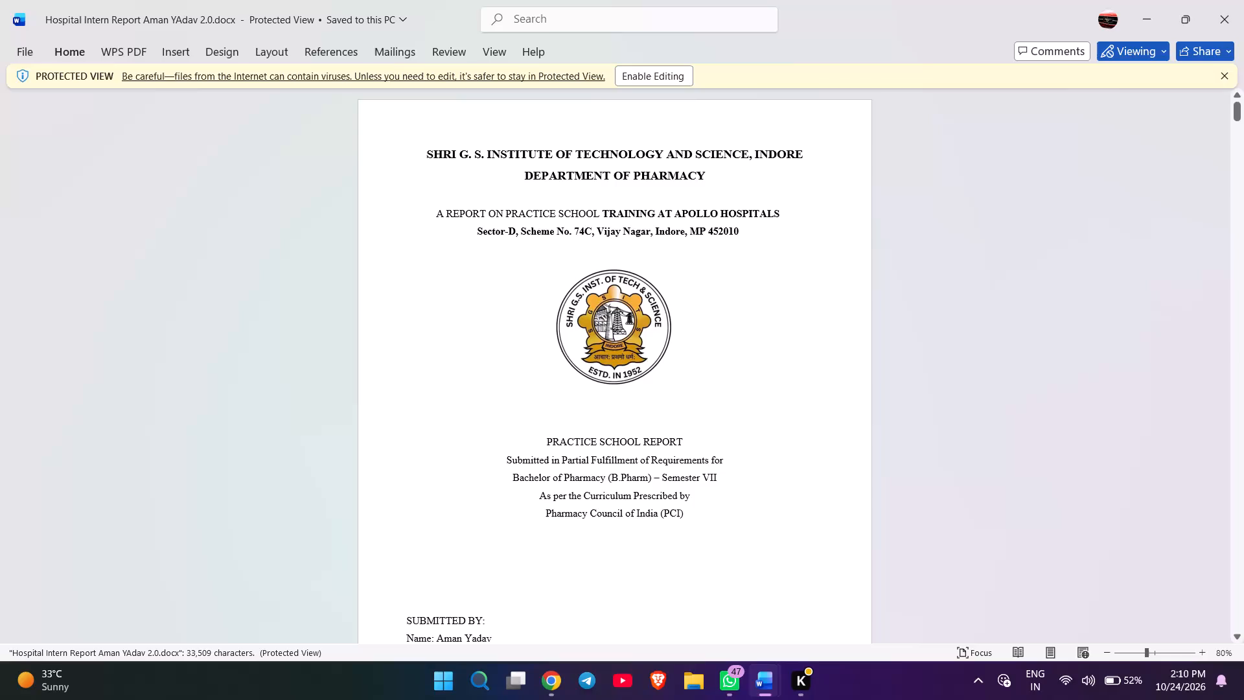
Enable editing of the protected hospital intern report.
scroll(629, 333, down, 1)
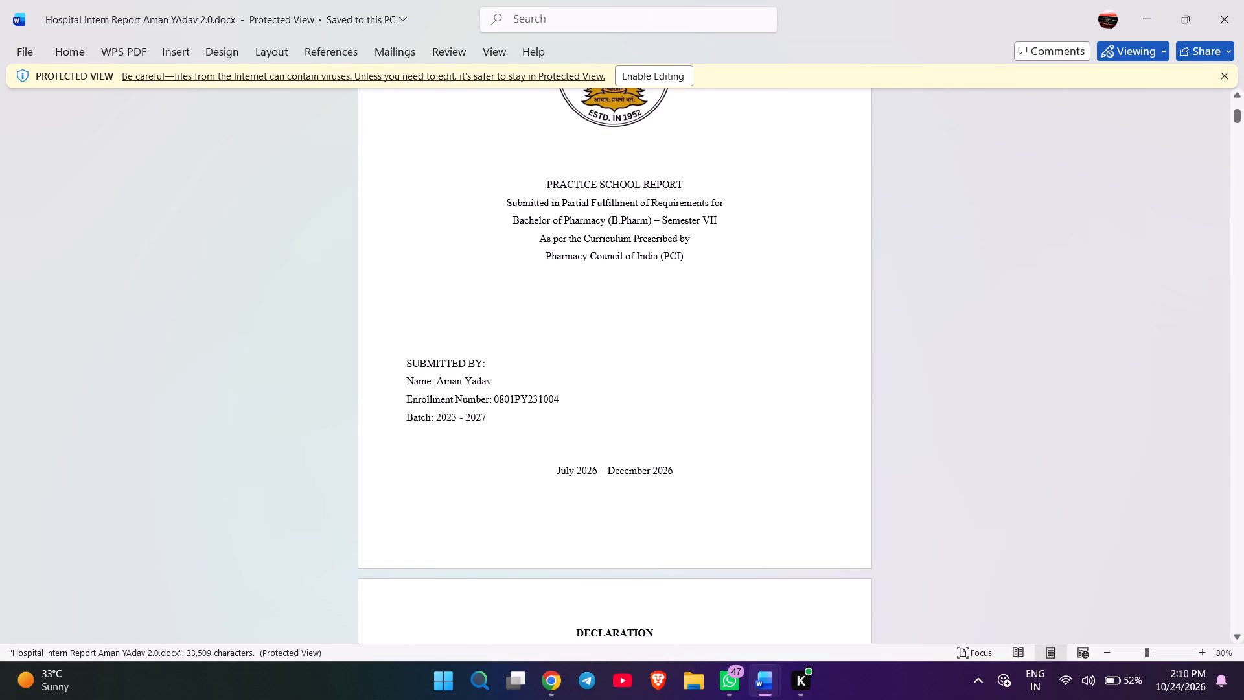
click(667, 77)
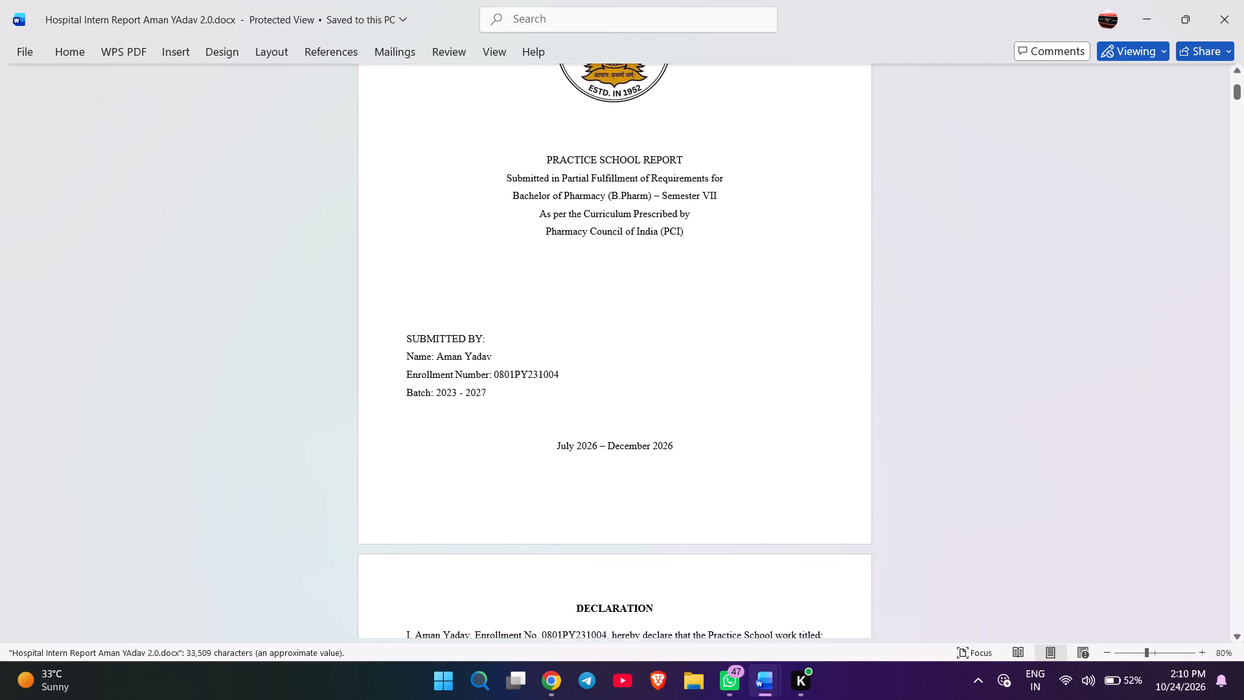
Look through the report's front pages, from the cover and declaration to the Table of Contents.
scroll(757, 336, down, 1)
scroll(757, 336, up, 2)
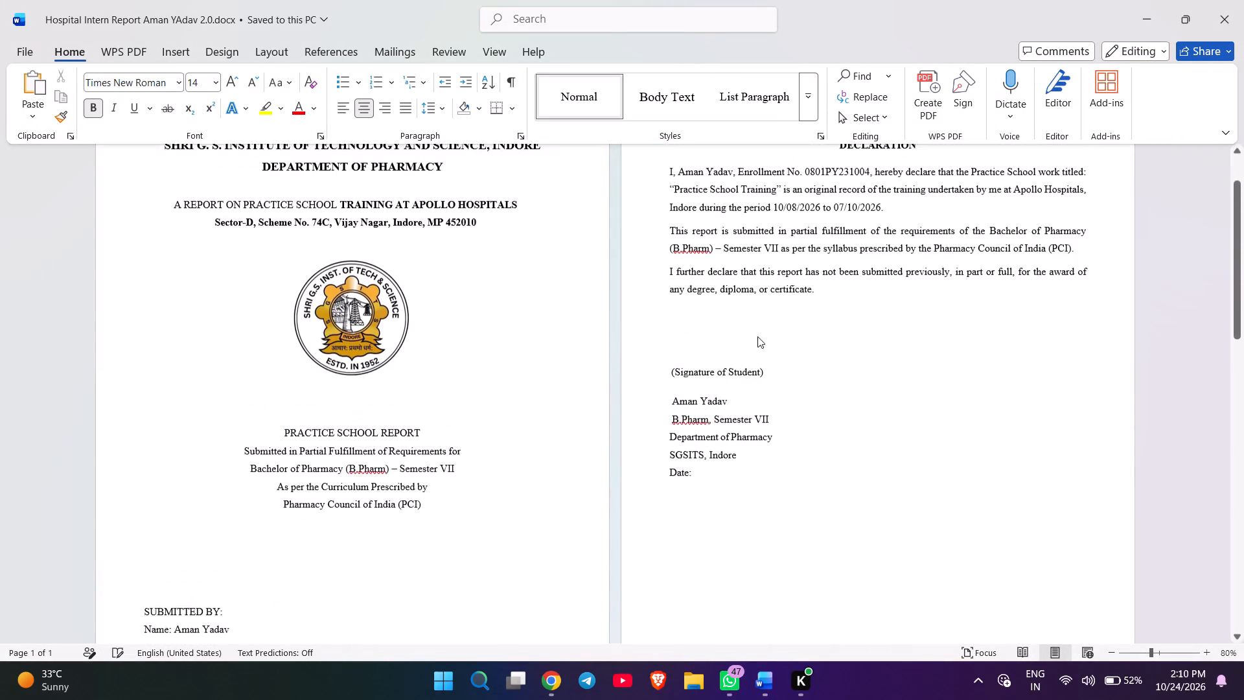
scroll(757, 336, up, 2)
scroll(757, 336, down, 3)
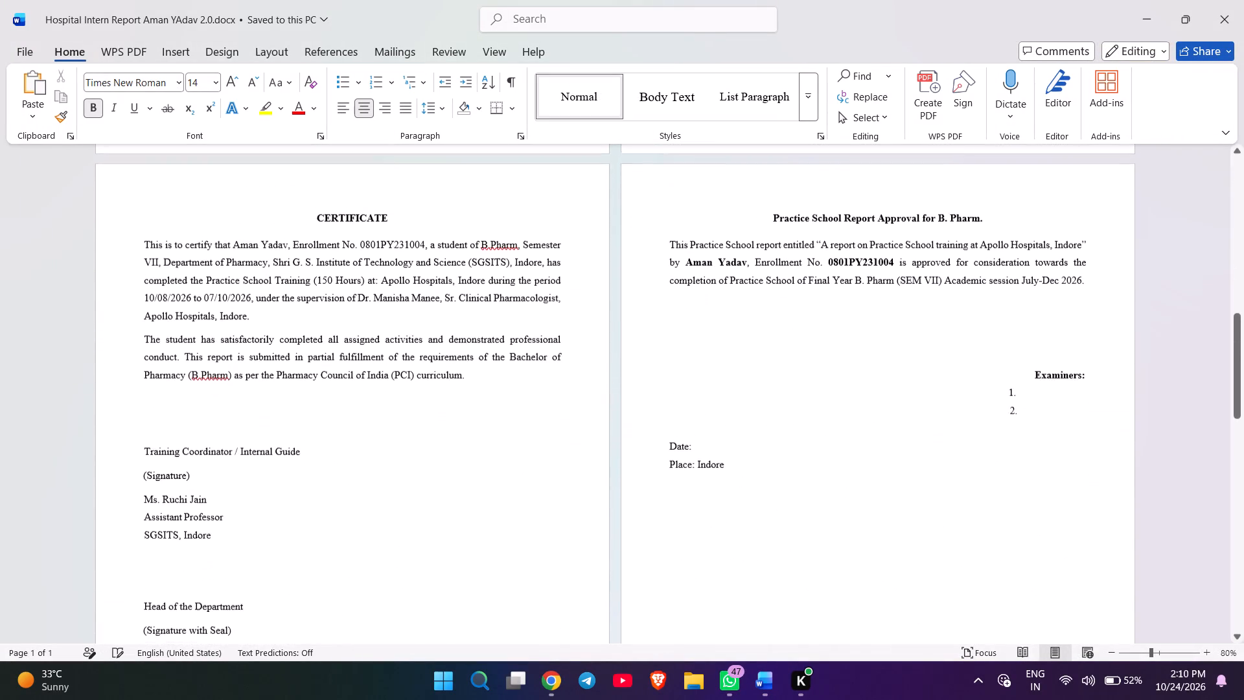
scroll(757, 336, down, 1)
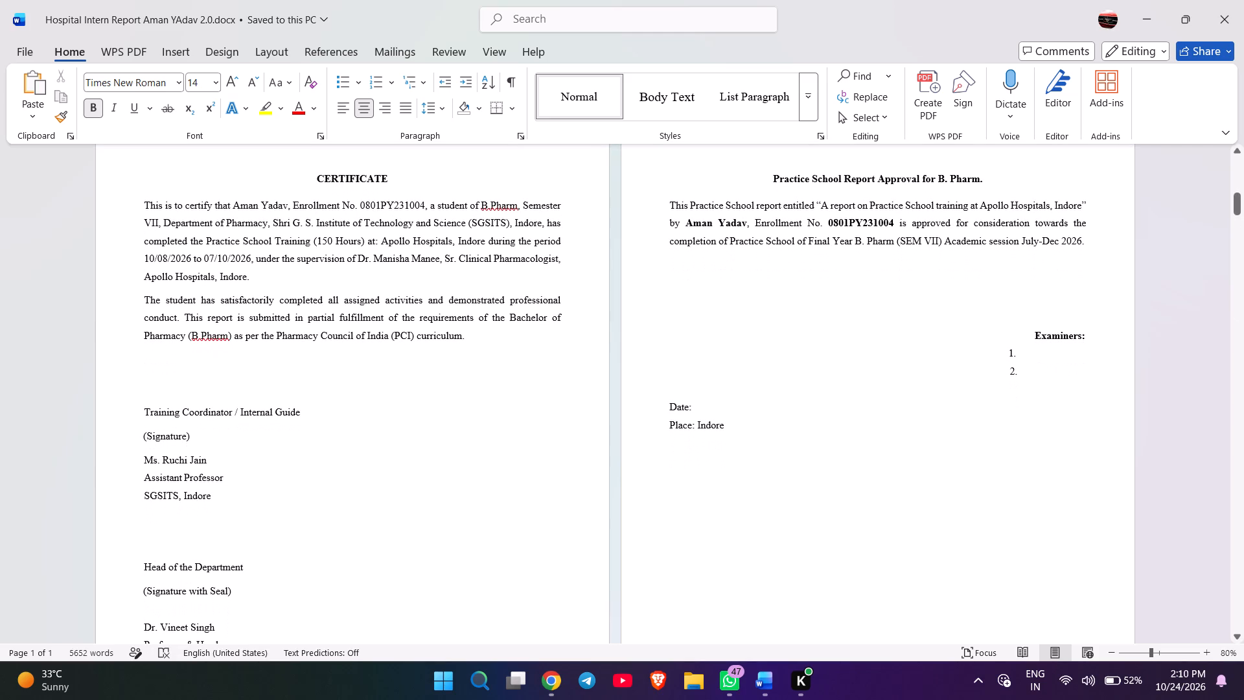
scroll(757, 336, down, 2)
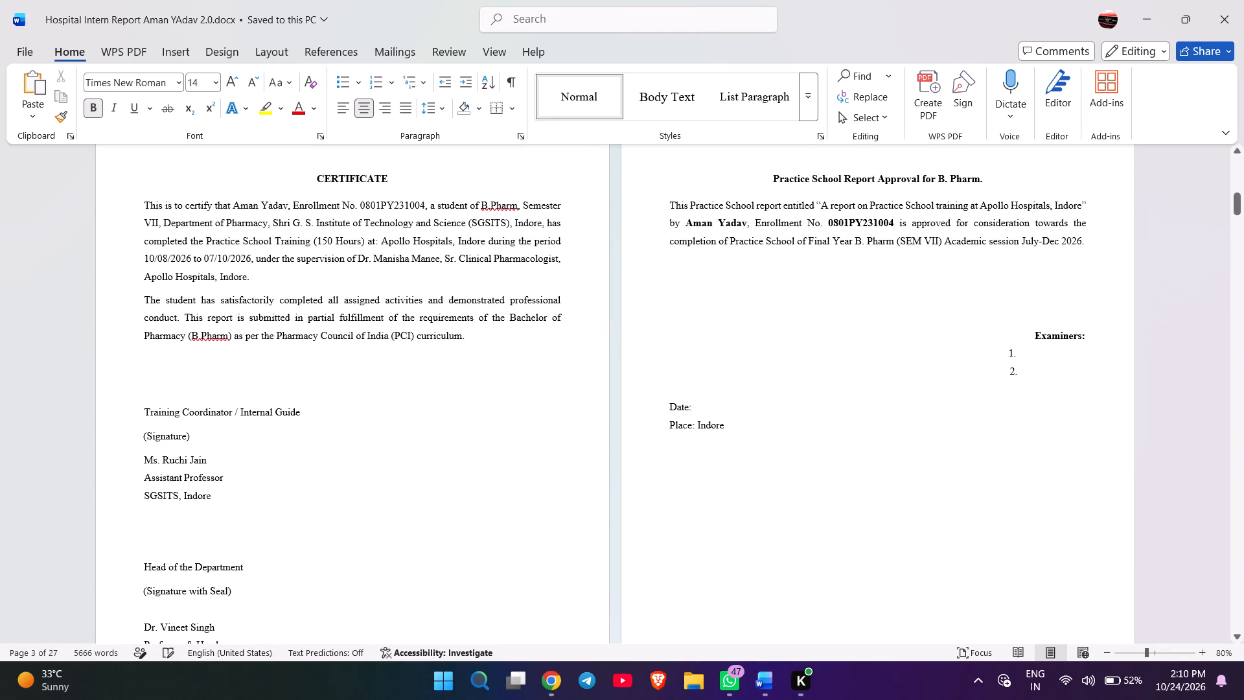
scroll(757, 336, down, 2)
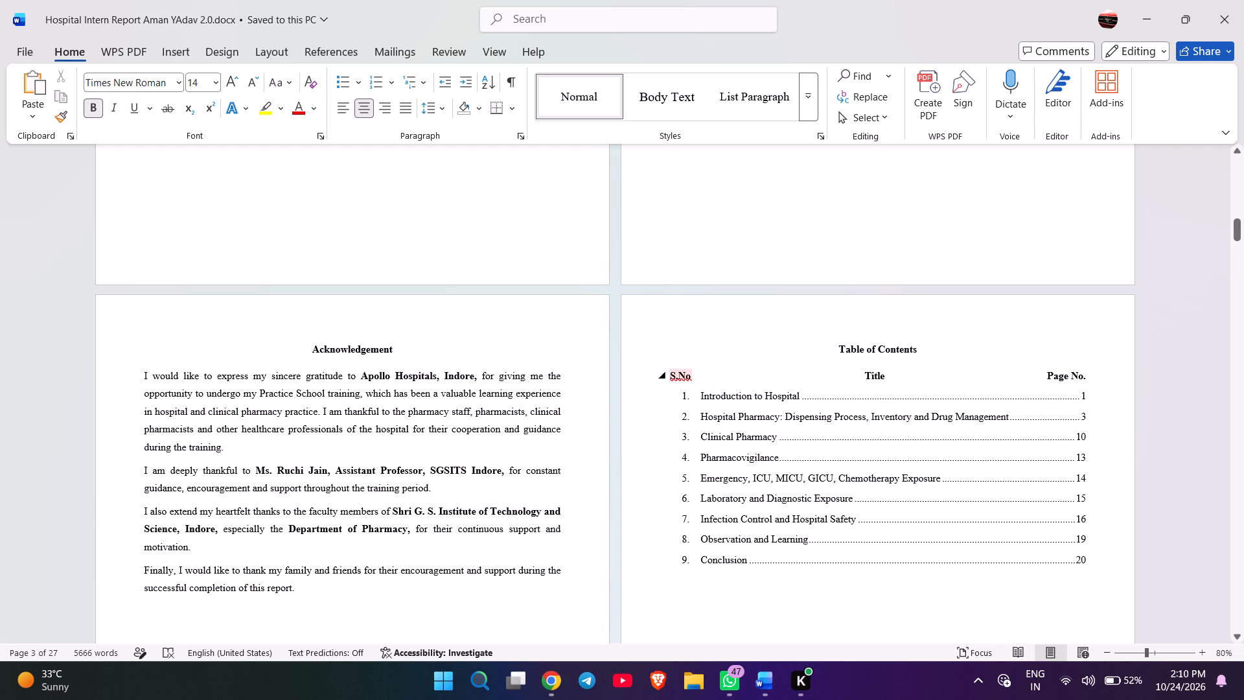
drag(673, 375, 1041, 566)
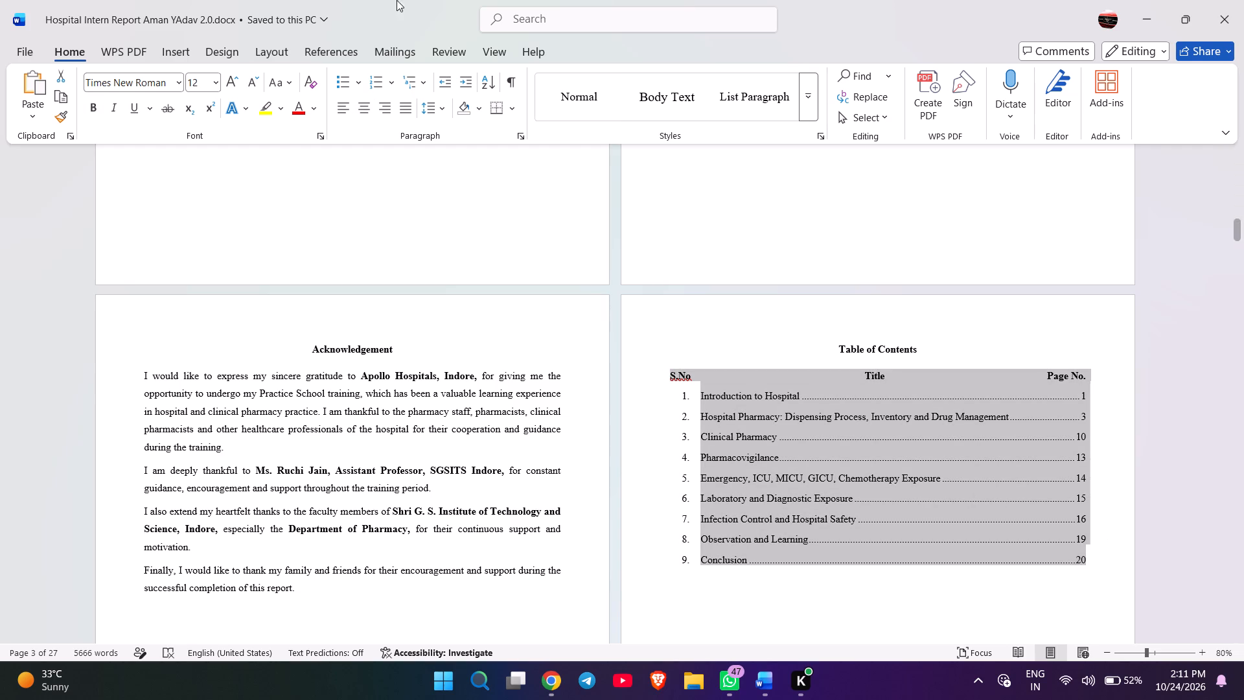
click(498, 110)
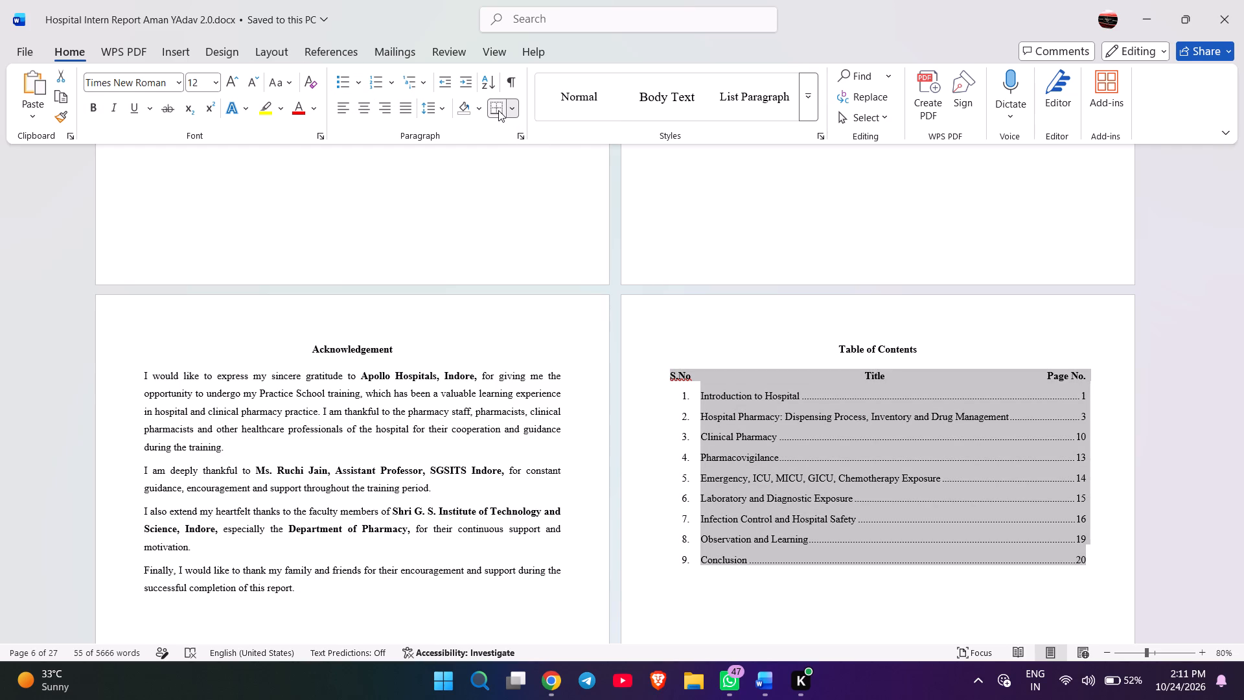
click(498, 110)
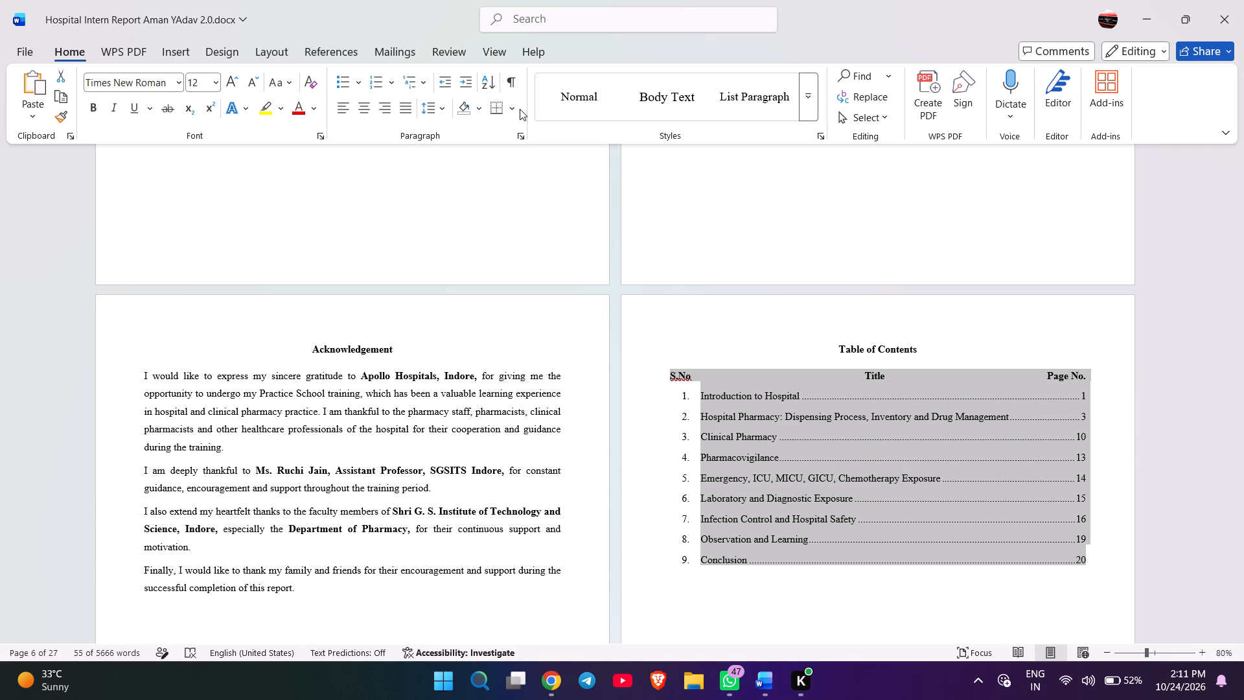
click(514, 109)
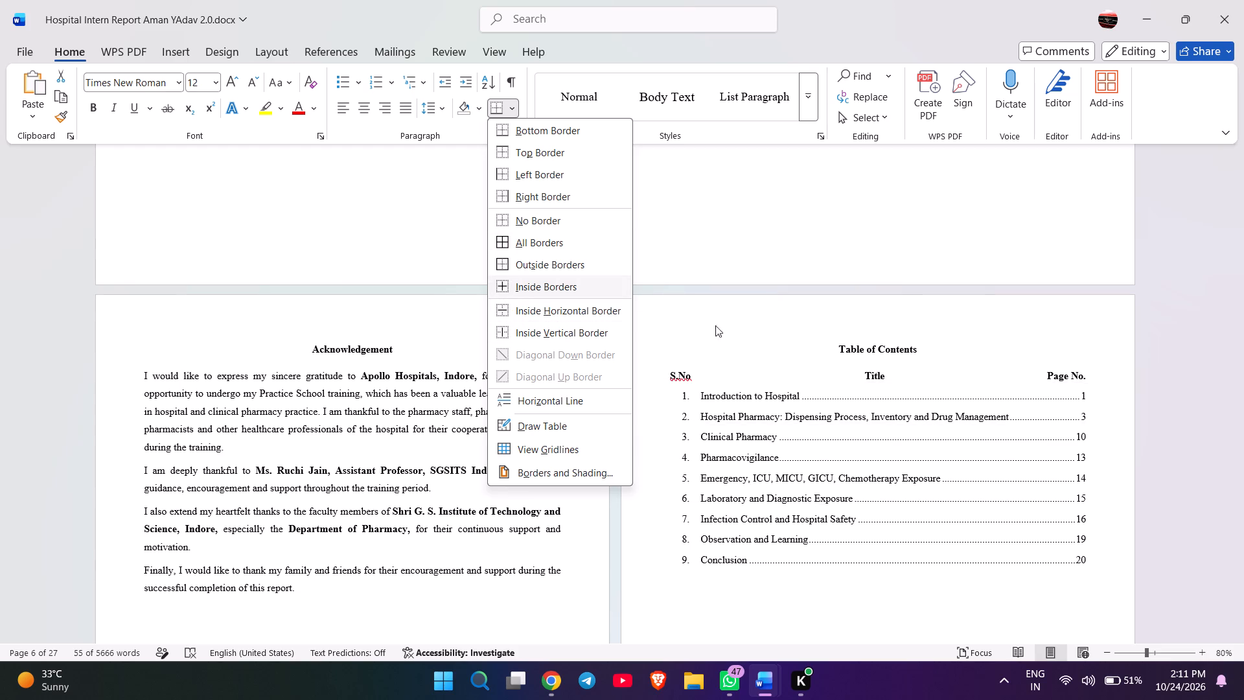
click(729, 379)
Shift the S.No heading of the Table of Contents slightly inward with a leading space, keeping the entries below it expanded.
click(698, 380)
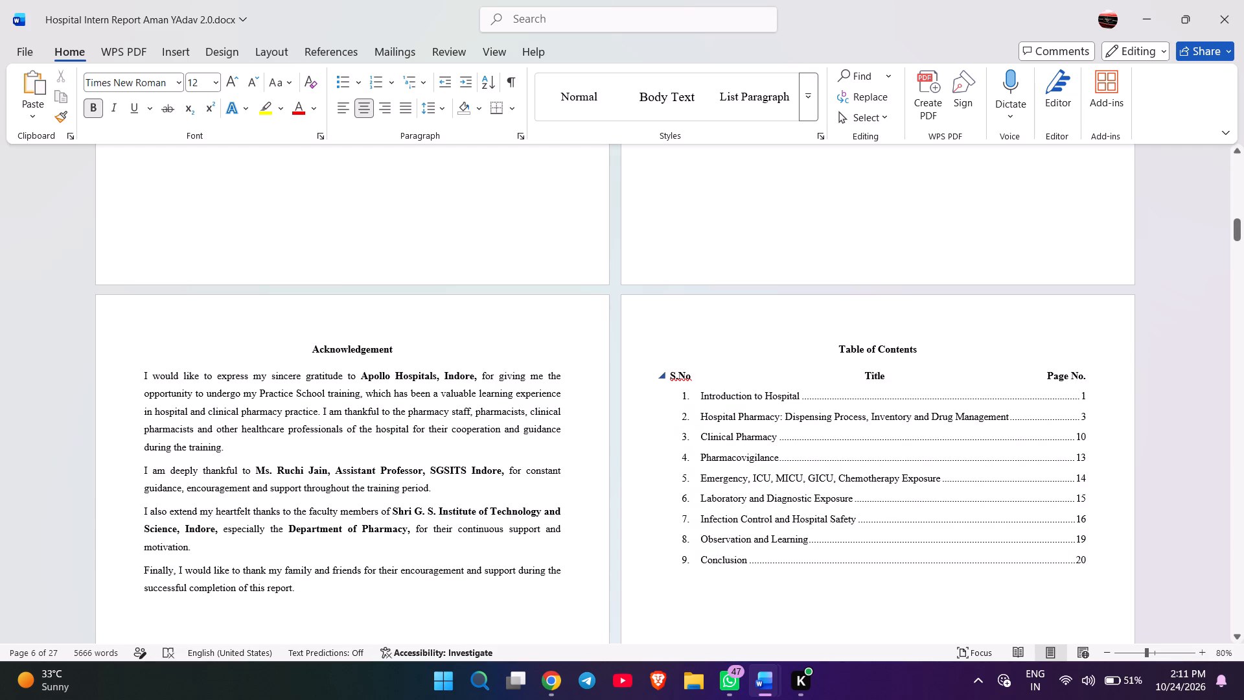
click(667, 376)
click(669, 377)
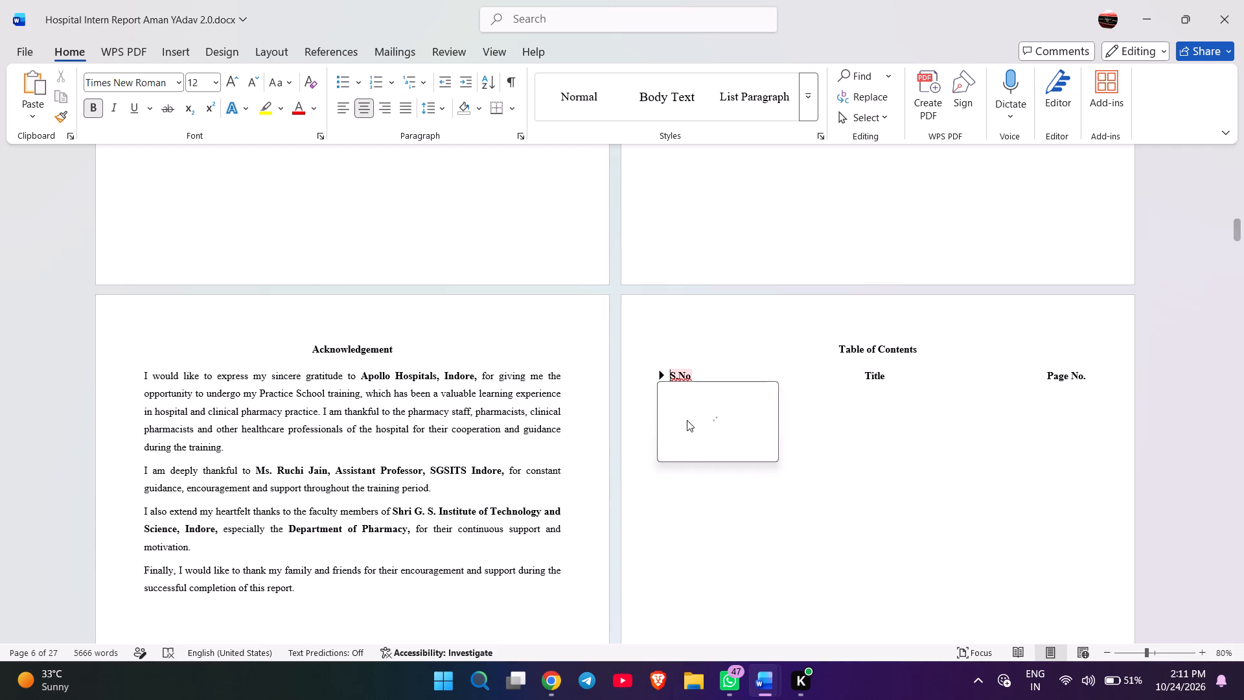
key(space)
key(space)
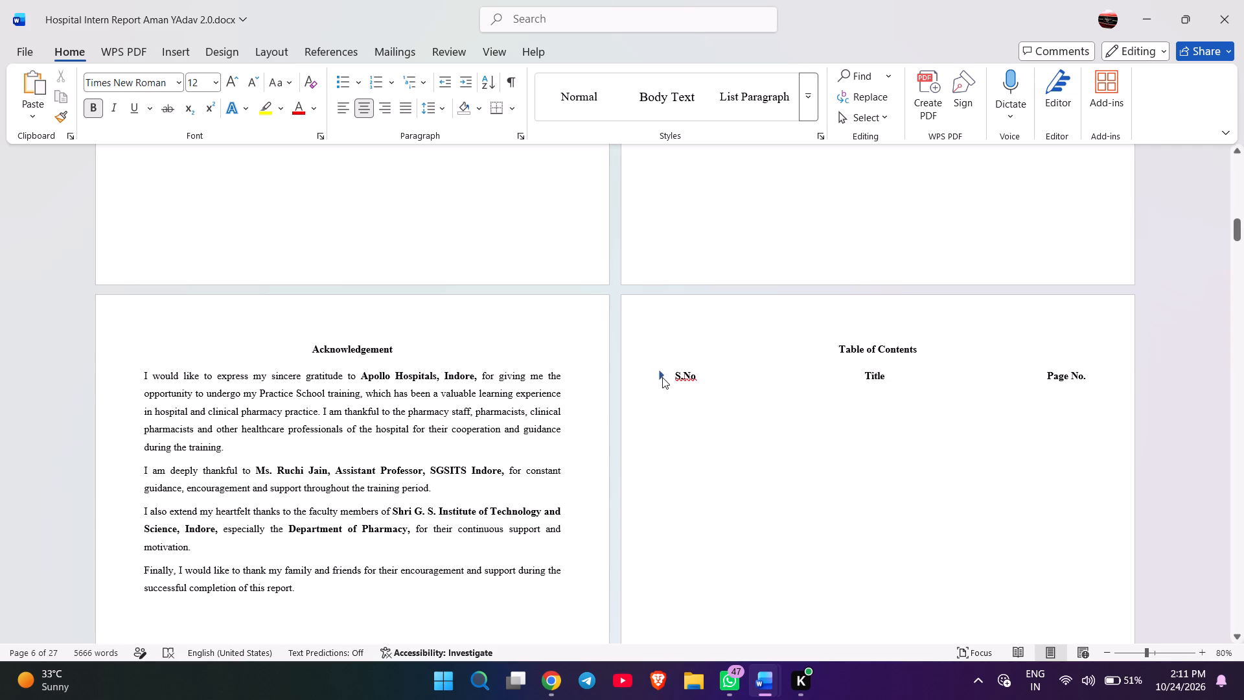
click(666, 377)
key(space)
key(space)
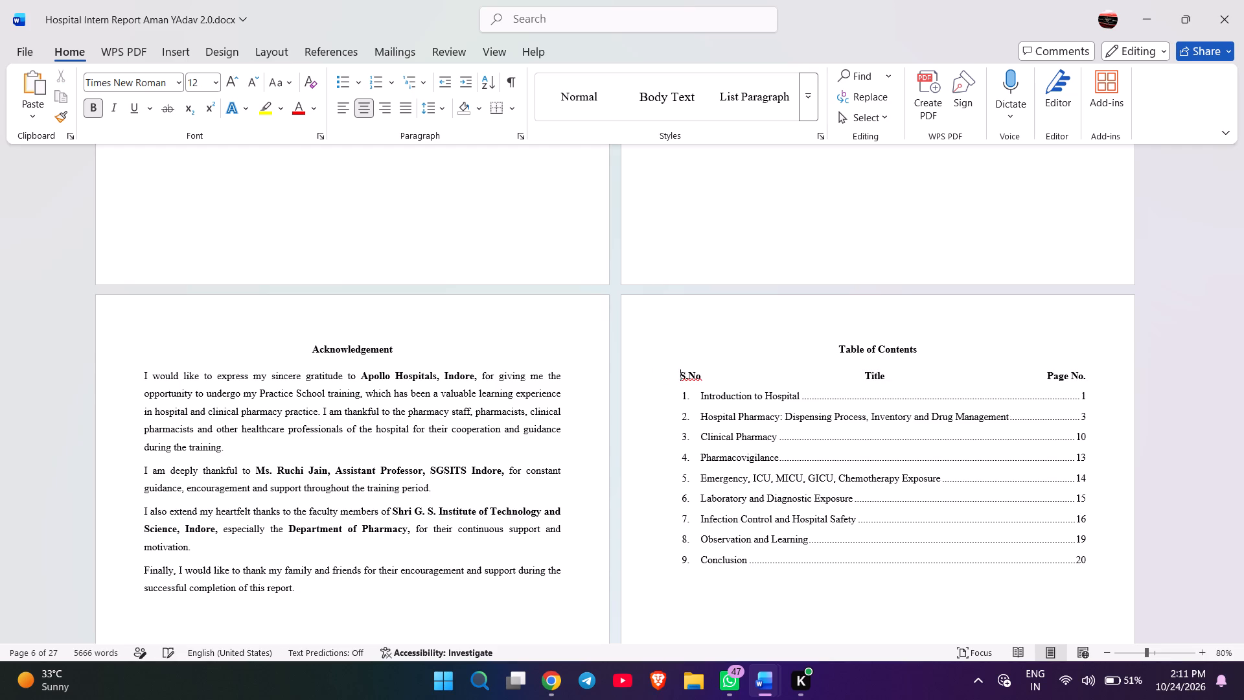
key(space)
key(BackSpace)
key(BackSpace)
key(BackSpace)
key(BackSpace)
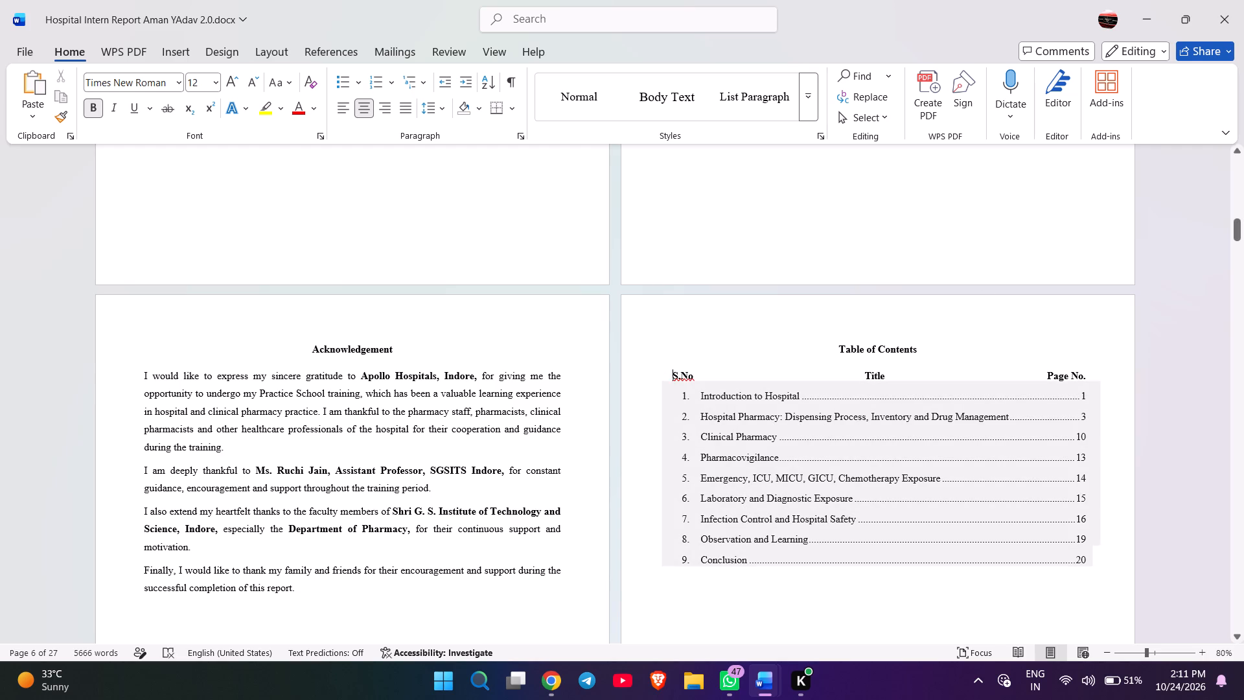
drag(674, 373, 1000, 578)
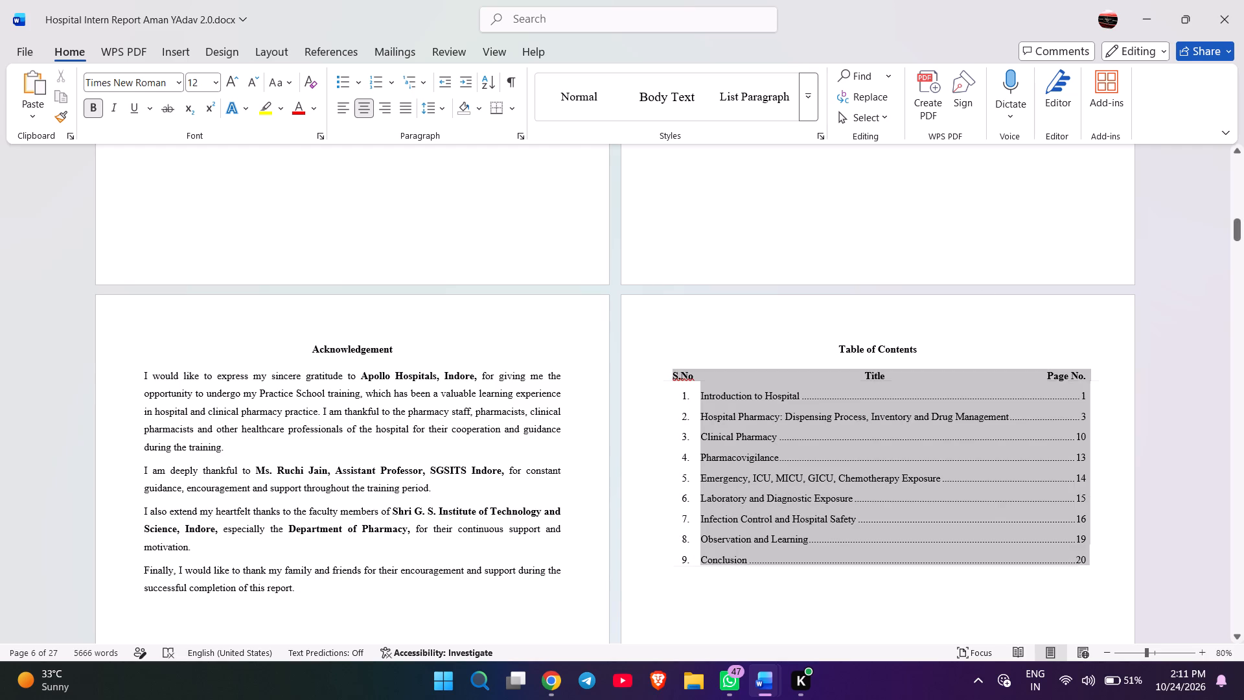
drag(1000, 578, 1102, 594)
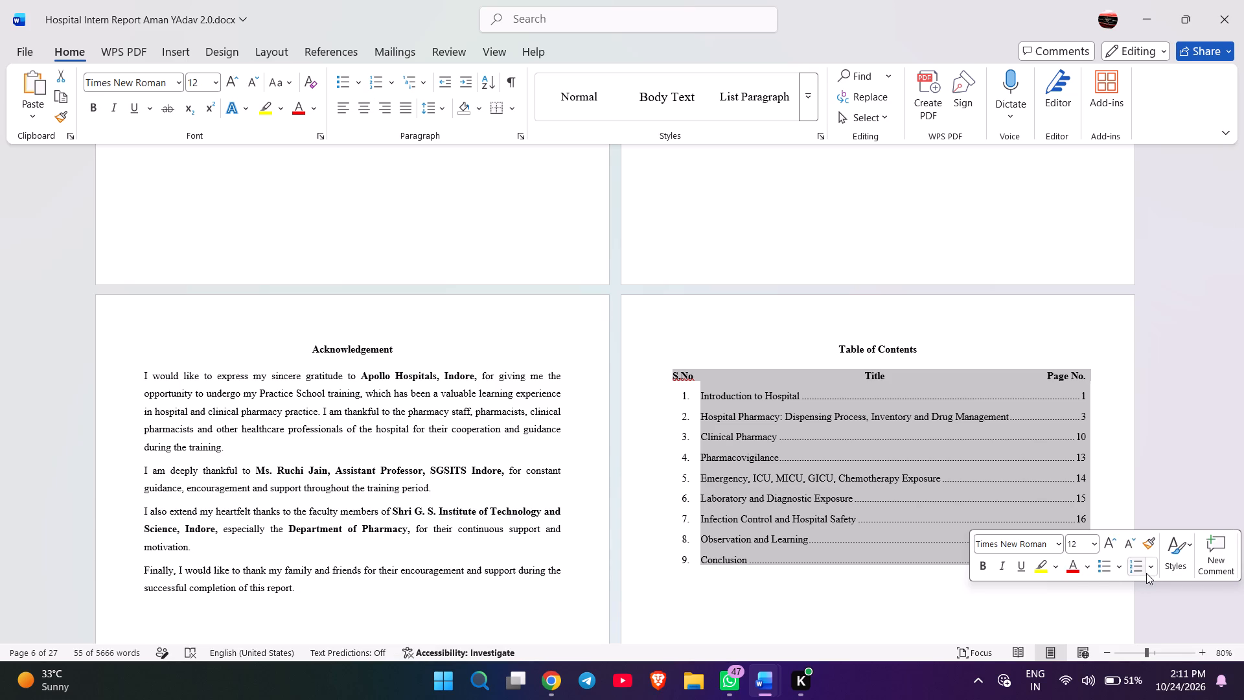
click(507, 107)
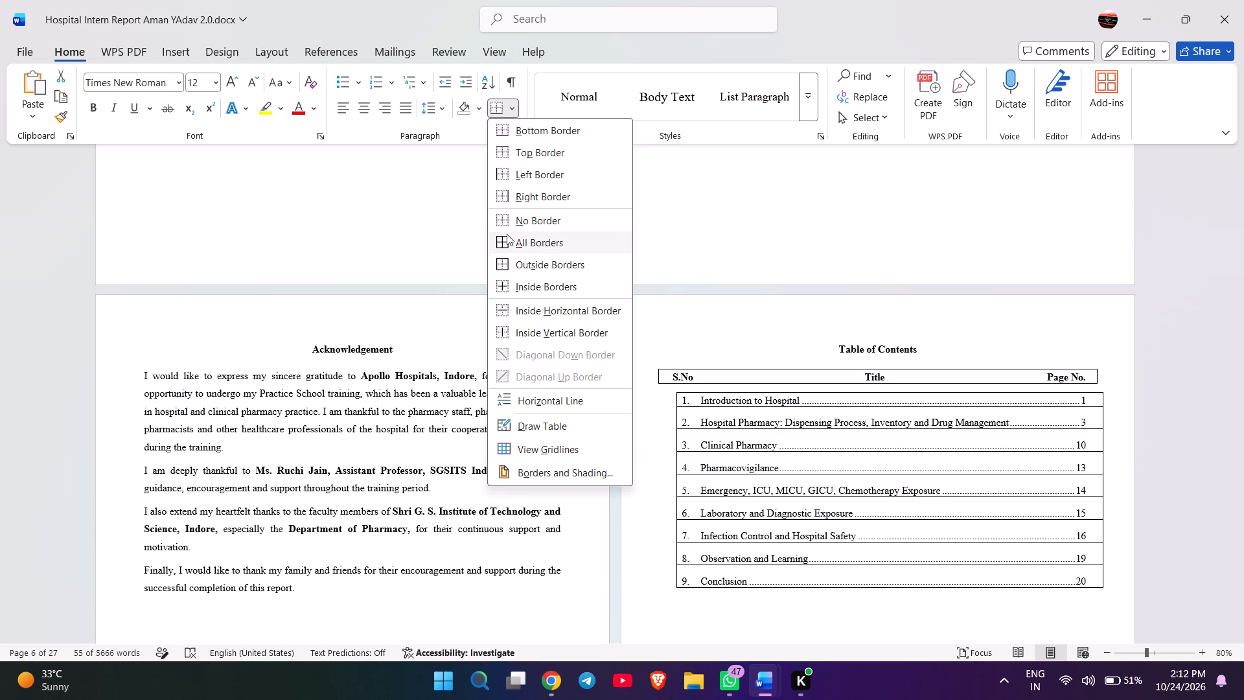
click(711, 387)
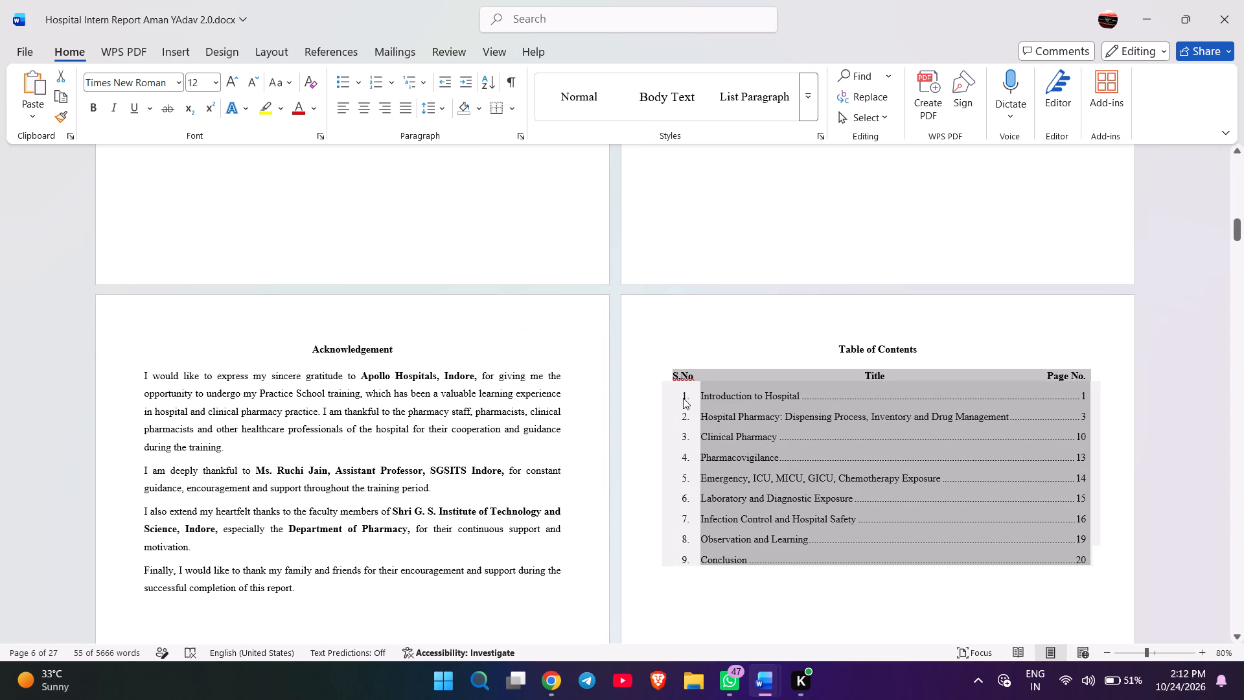
Apply All Borders to the nine Table of Contents entries, from Introduction to Hospital to Conclusion, leaving out the heading row.
click(683, 398)
click(683, 398)
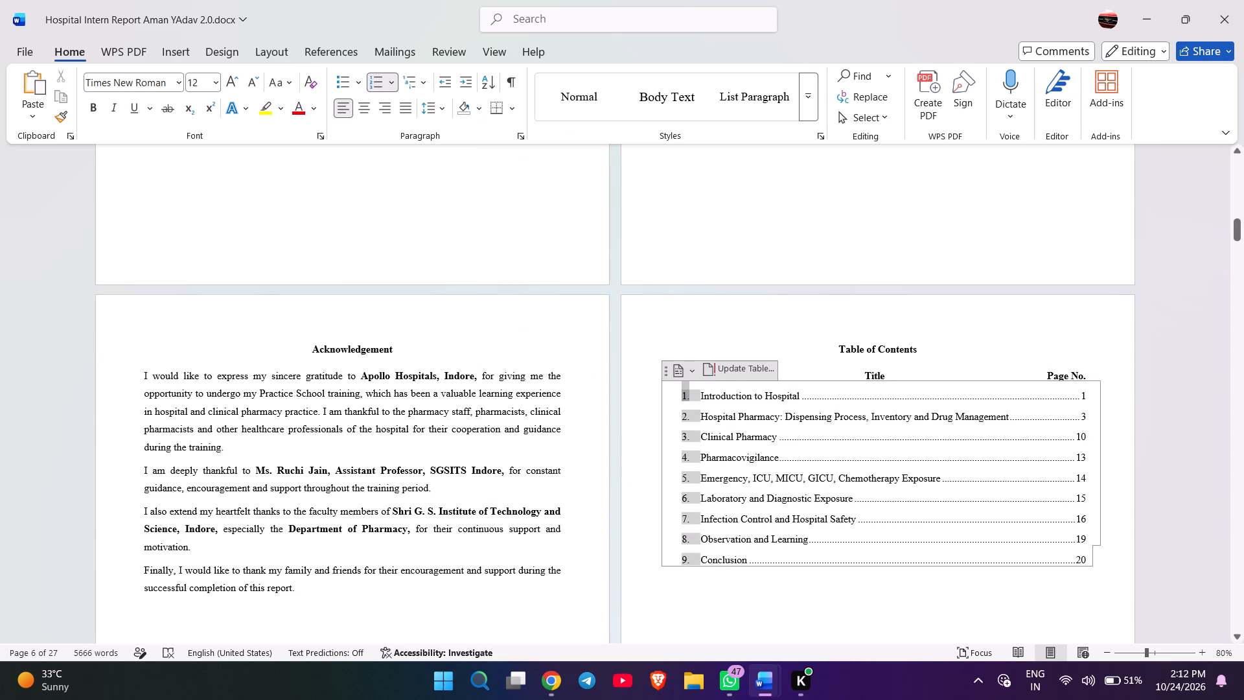
click(673, 414)
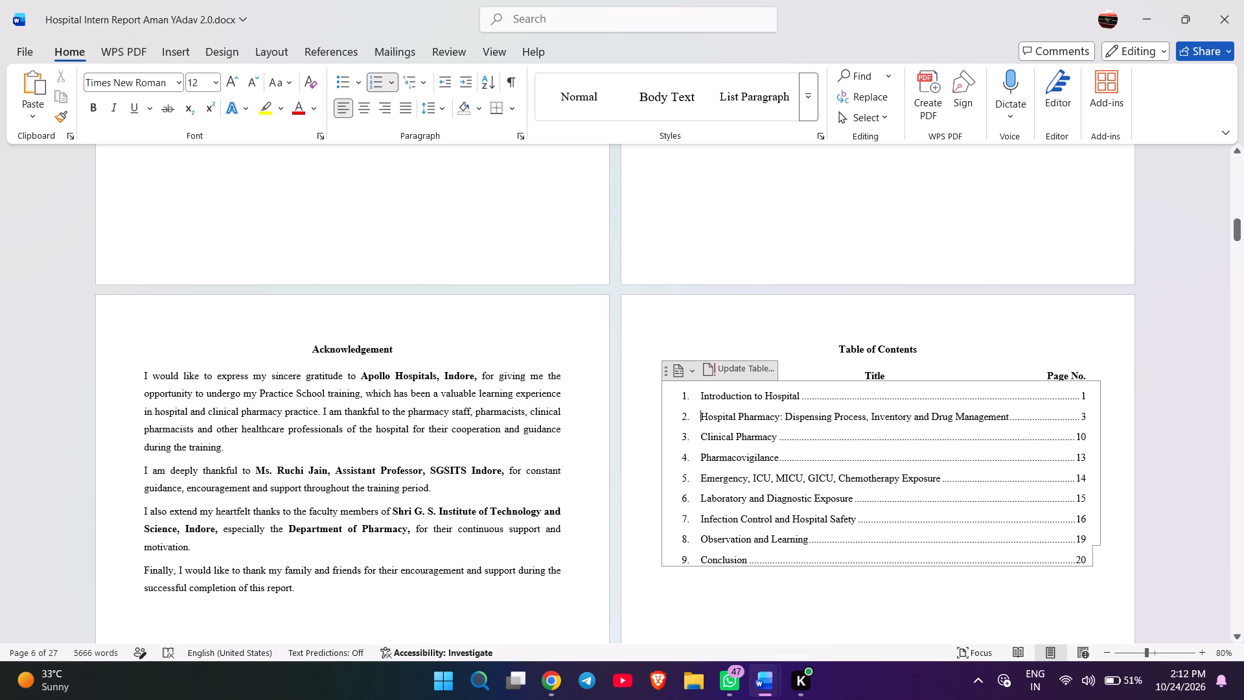
drag(679, 393, 1131, 286)
scroll(1131, 286, up, 3)
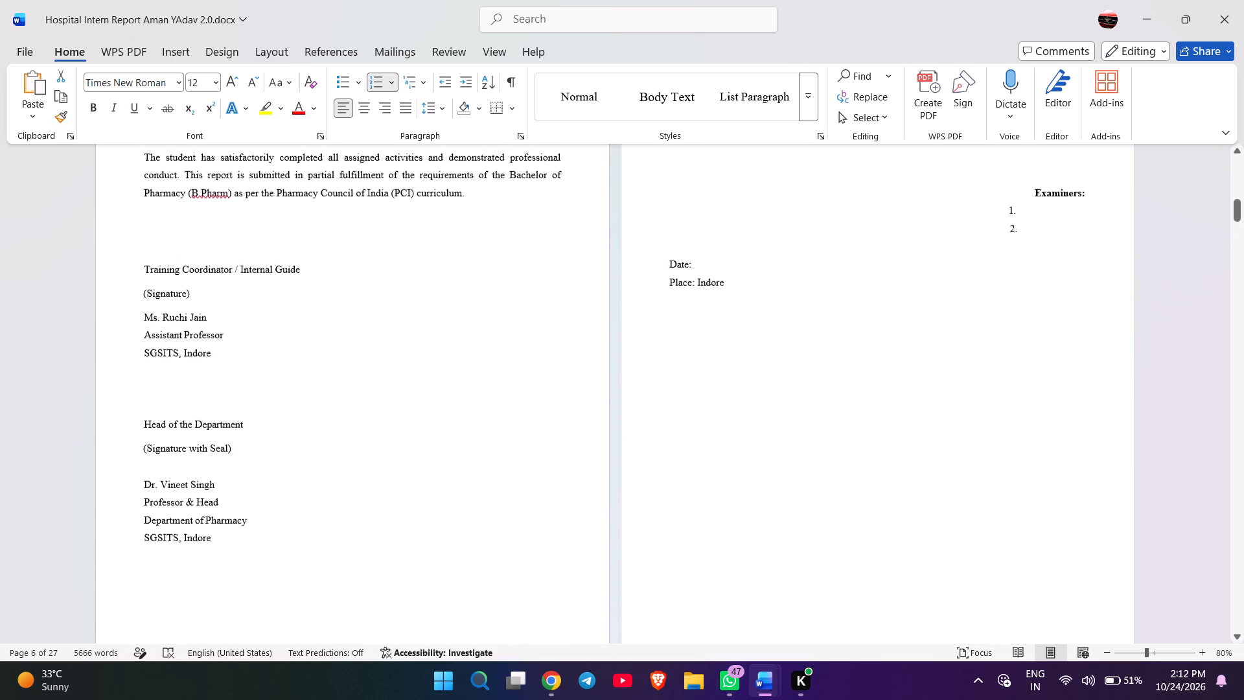
scroll(1131, 286, down, 2)
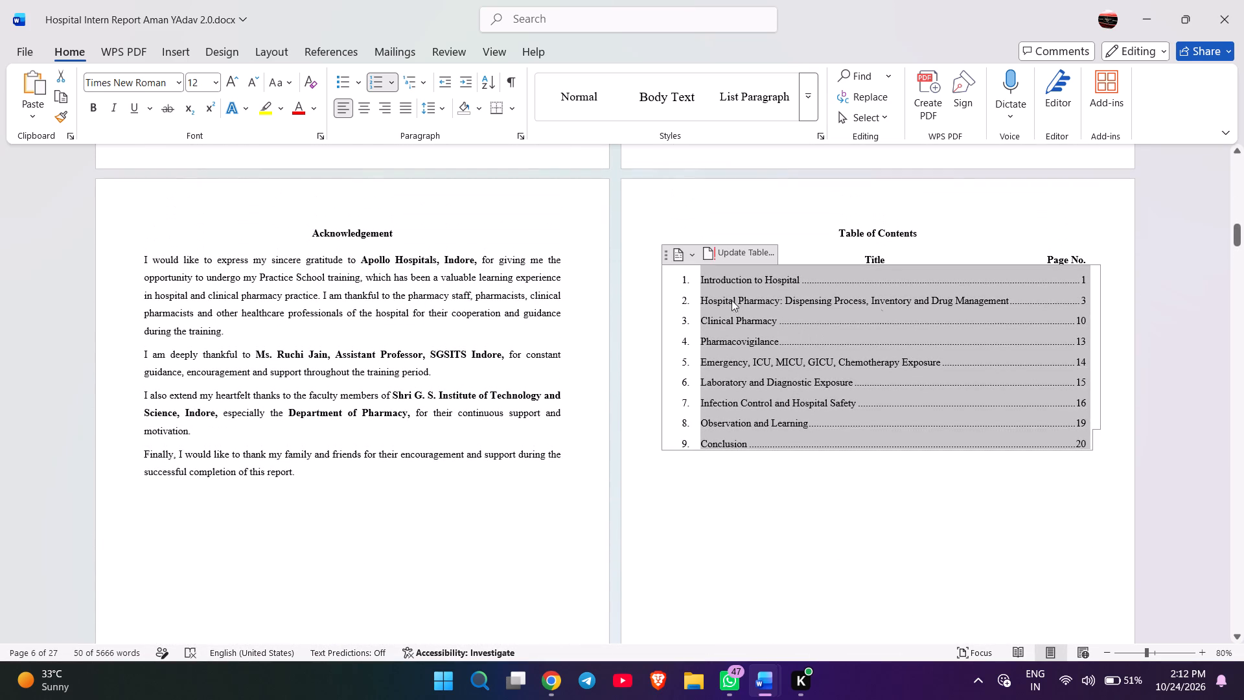
click(512, 110)
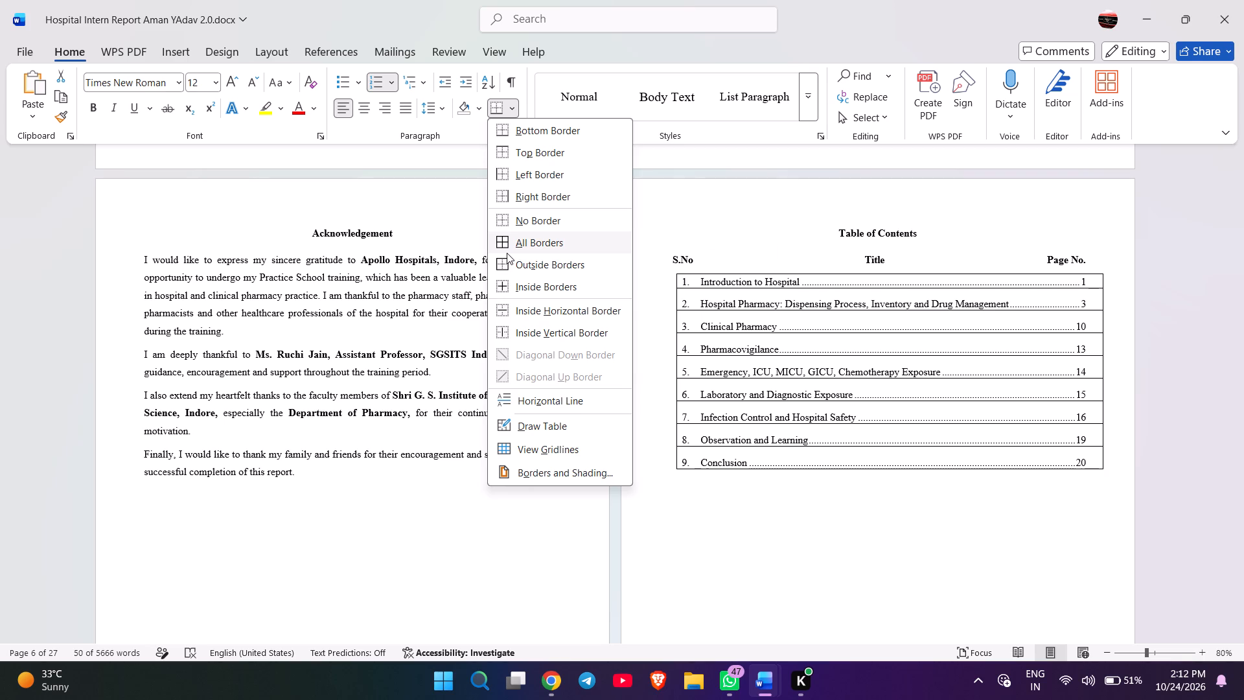
click(507, 253)
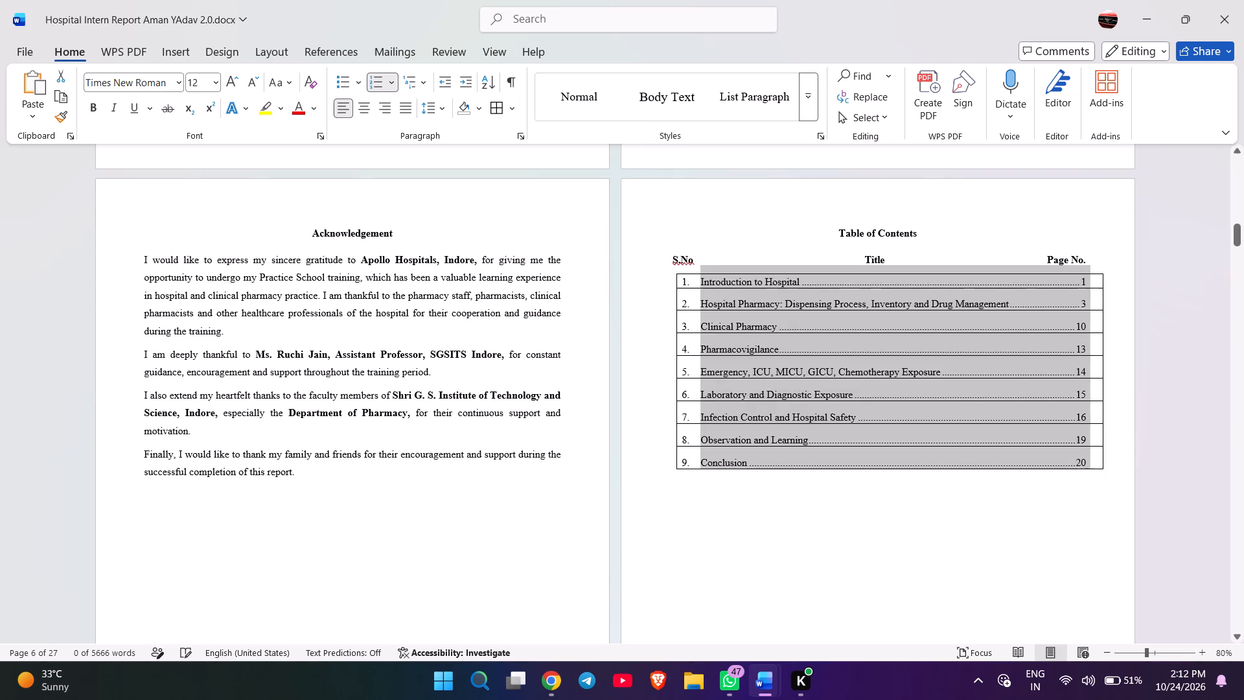
click(725, 265)
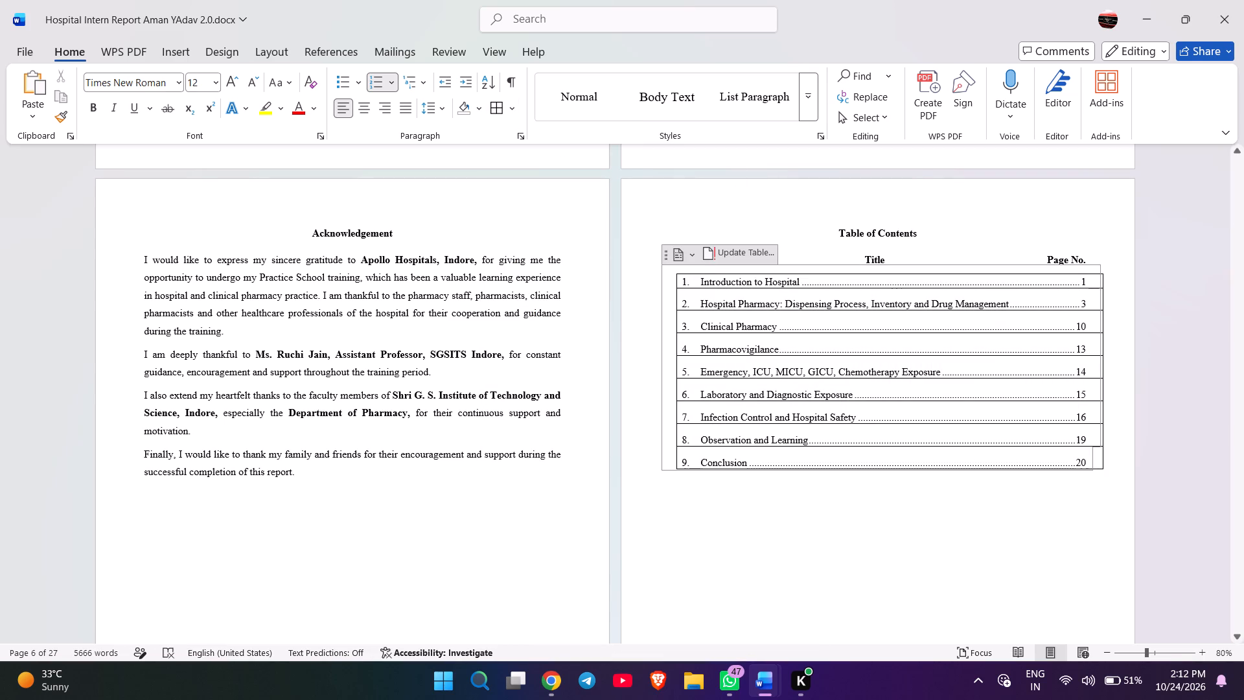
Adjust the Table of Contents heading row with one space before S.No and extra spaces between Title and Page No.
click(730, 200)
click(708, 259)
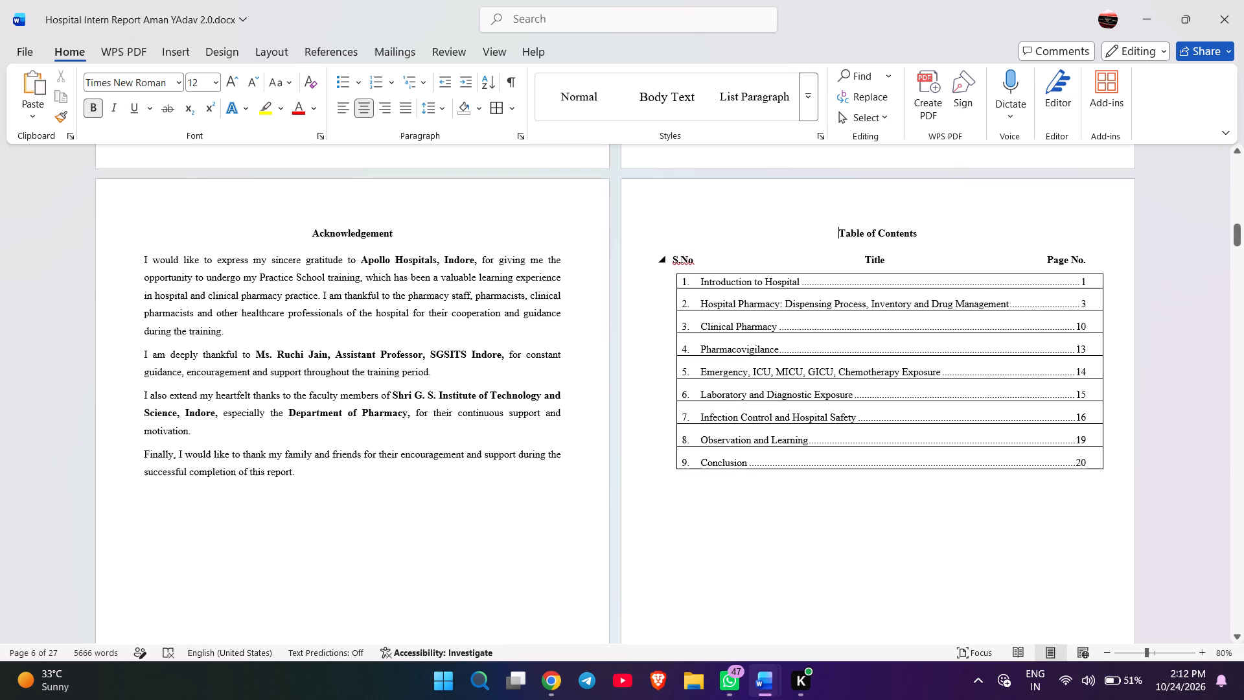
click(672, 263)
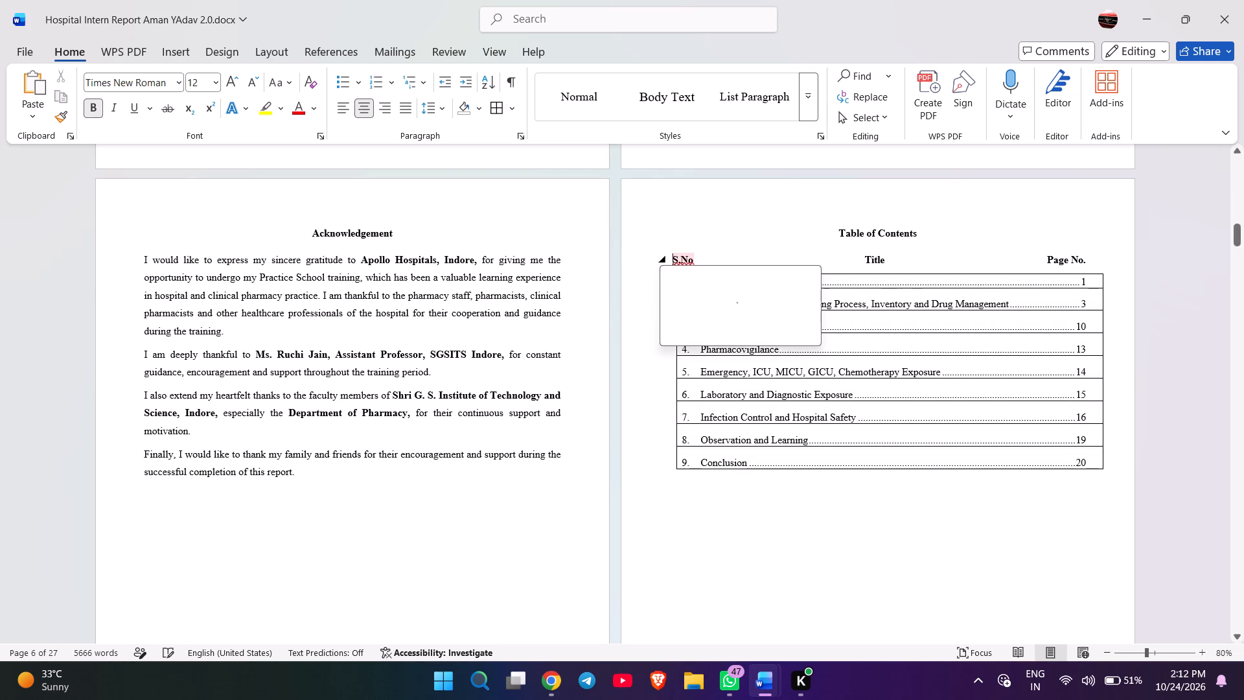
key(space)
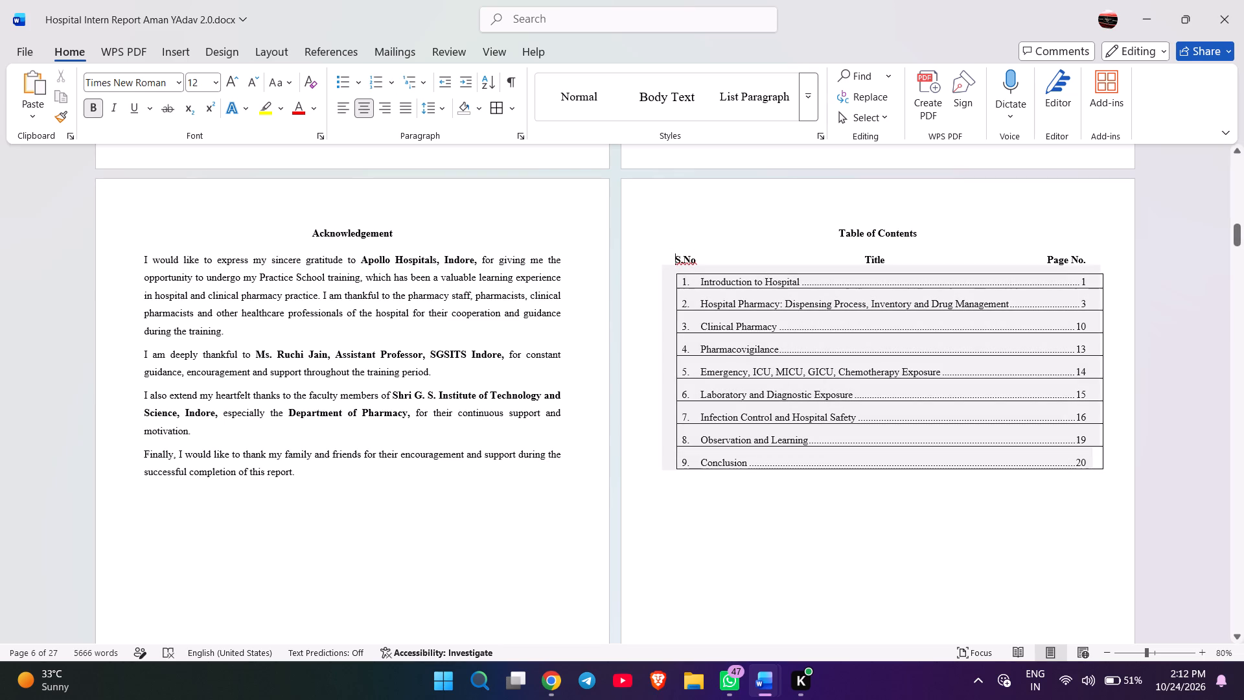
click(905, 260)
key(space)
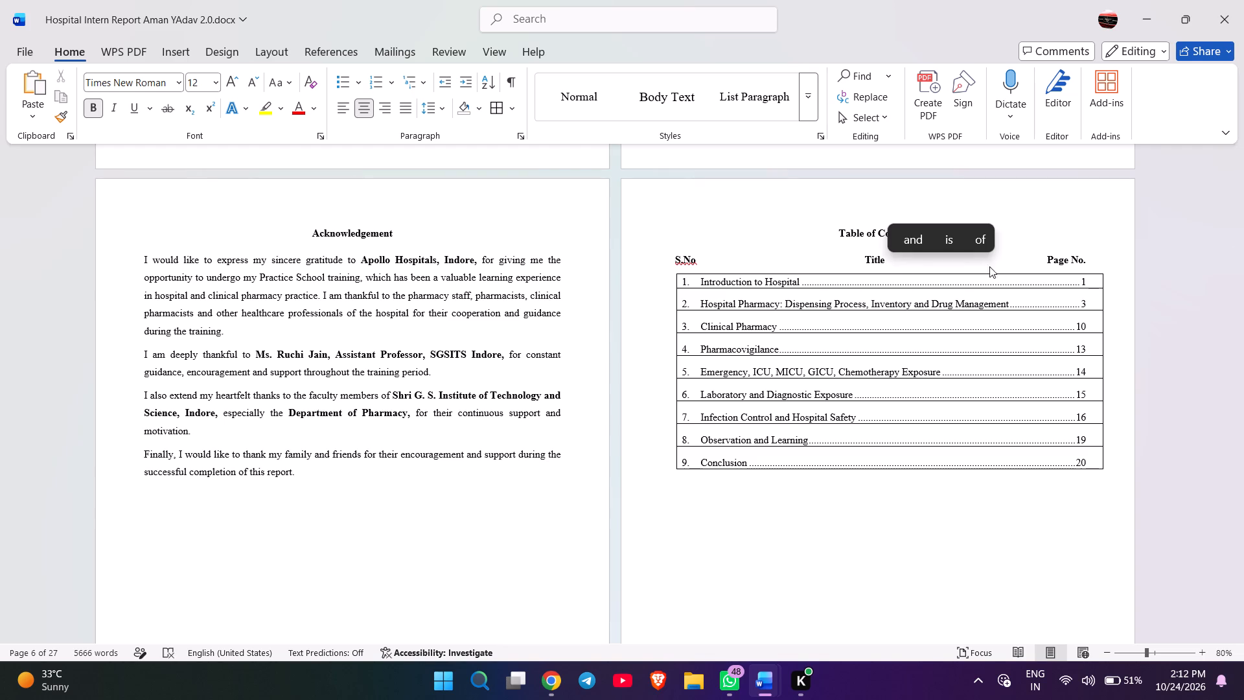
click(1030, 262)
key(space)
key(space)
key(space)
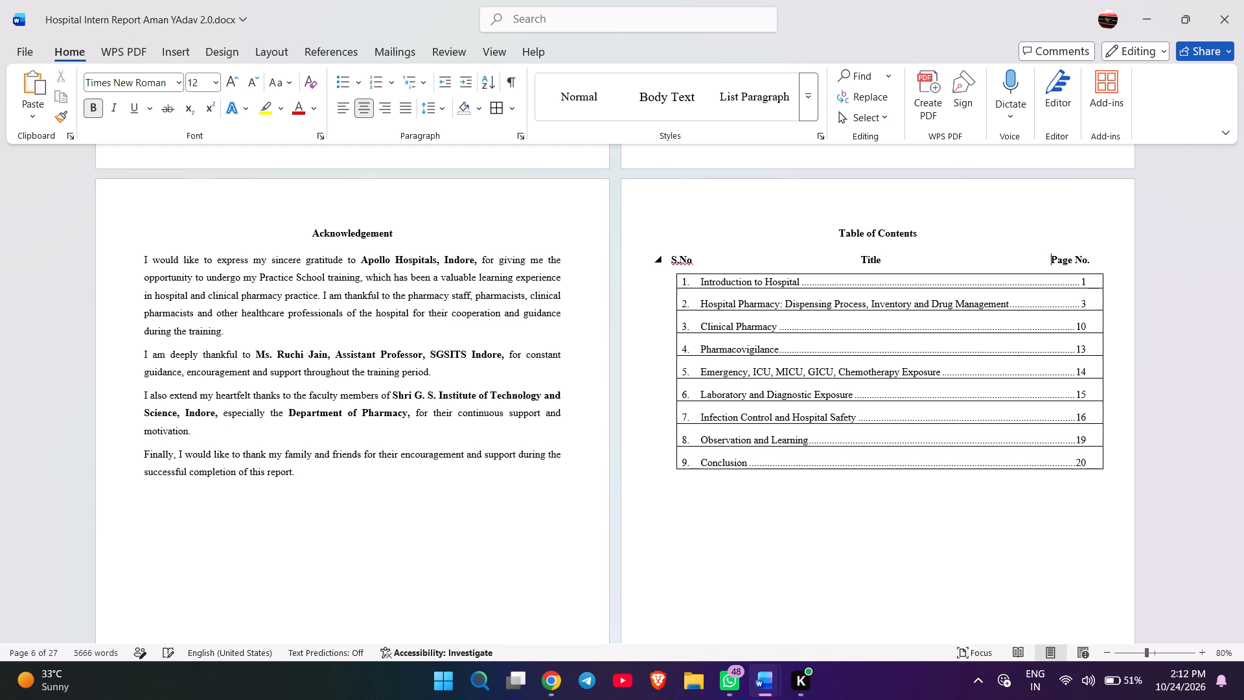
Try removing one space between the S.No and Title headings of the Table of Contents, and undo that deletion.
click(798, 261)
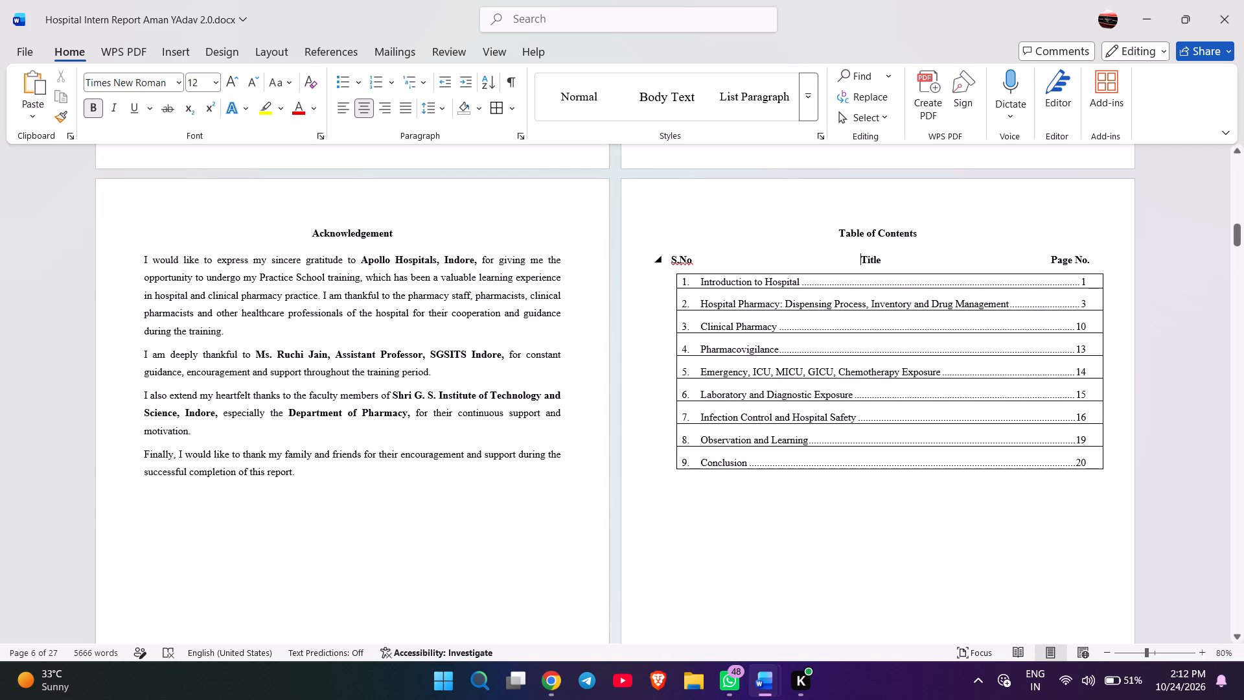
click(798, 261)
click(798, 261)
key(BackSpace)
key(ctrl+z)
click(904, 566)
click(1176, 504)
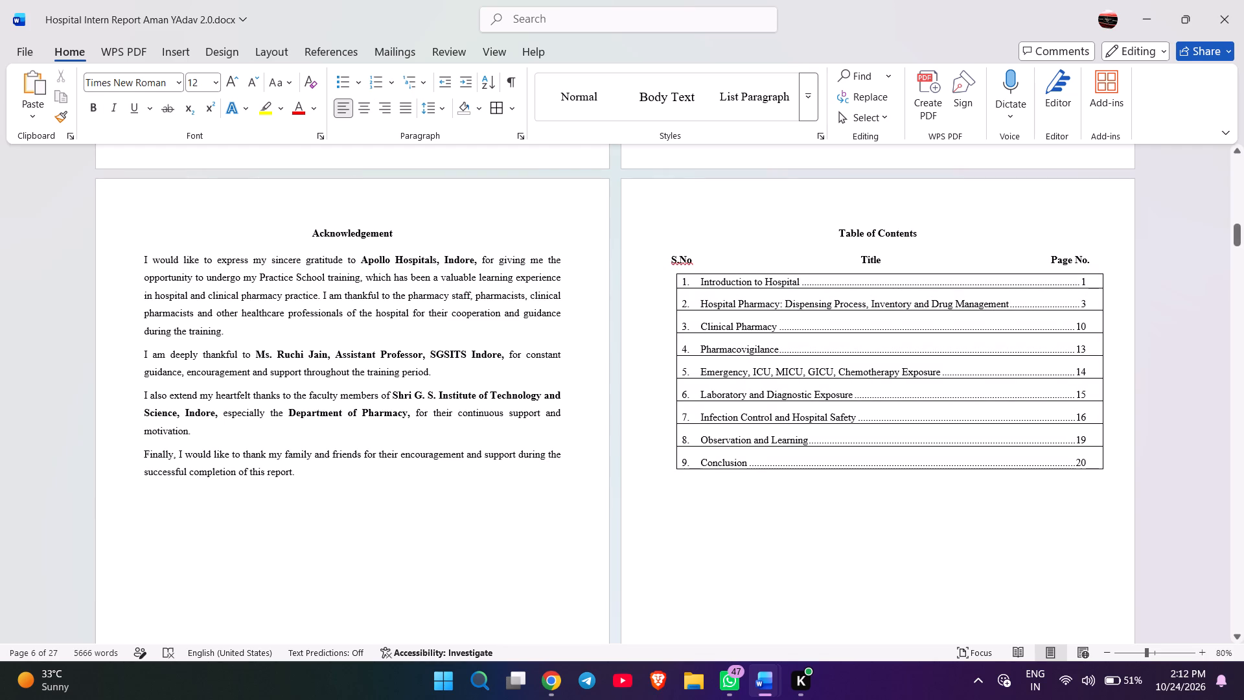
Undo the recent Table of Contents edits, taking back the added heading spaces and the borders on the nine entries.
ctrl+scroll(1176, 508, down, 1)
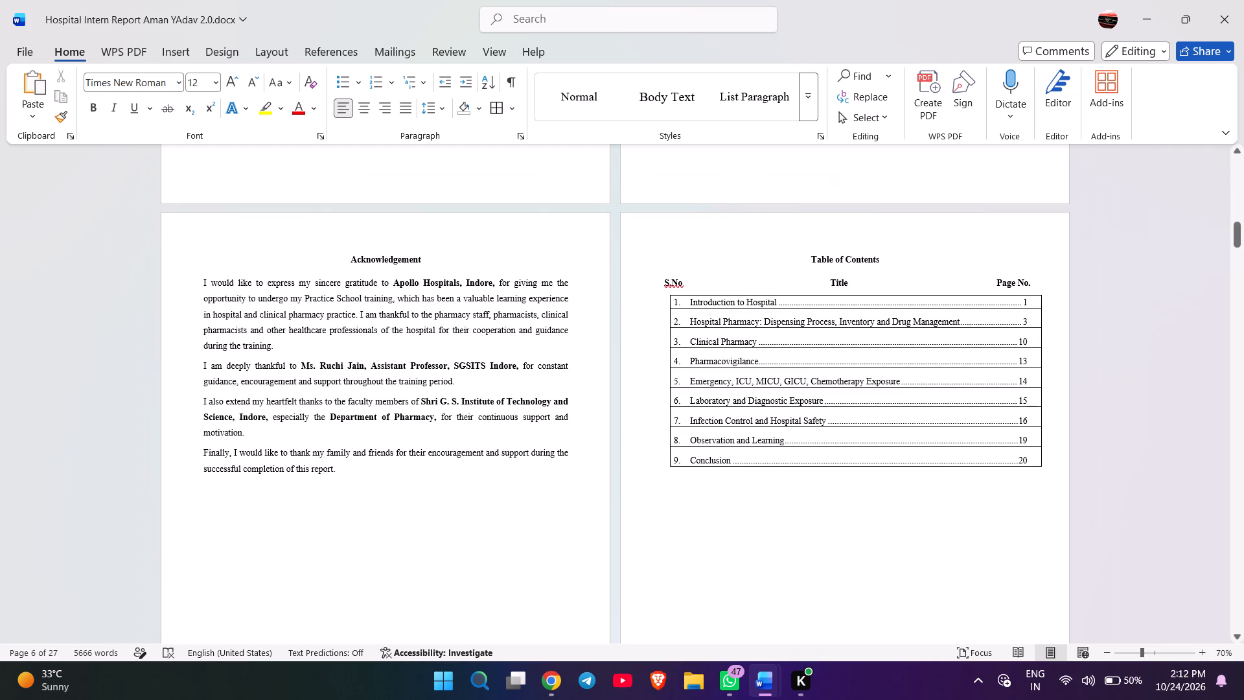
key(ctrl+z)
key(ctrl+z)
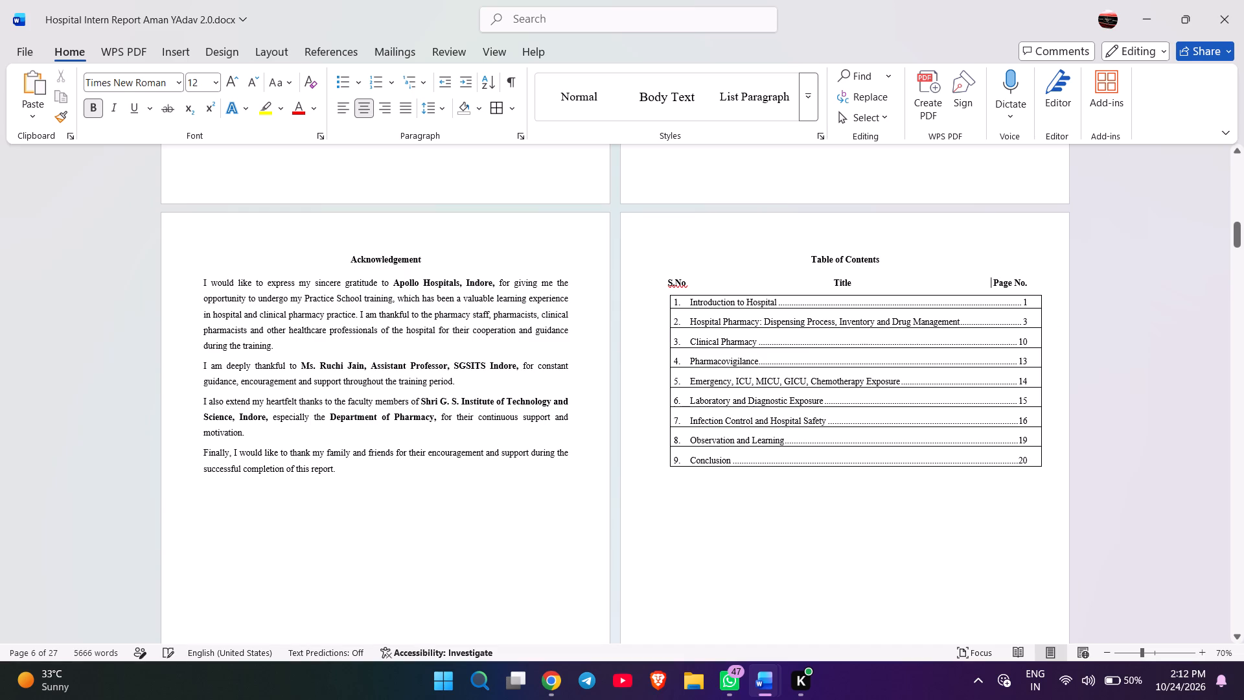
key(ctrl+z)
key(ctrl+z)
key(ctrl+z)
key(ctrl+z)
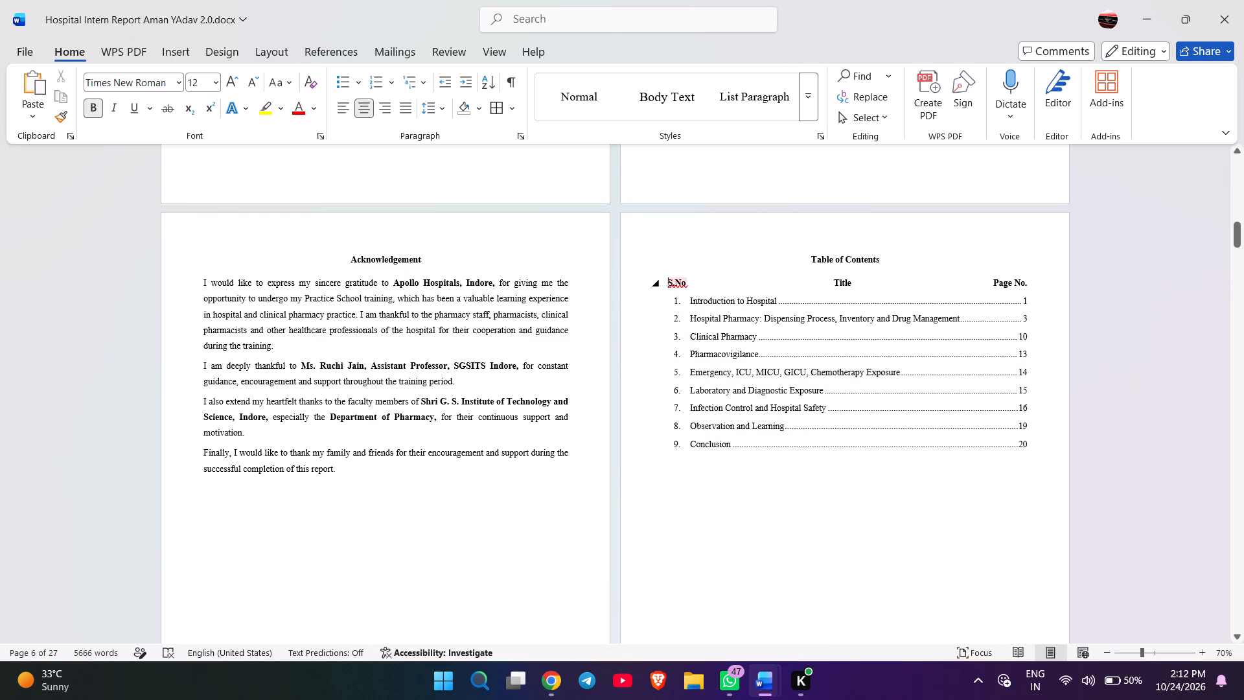
Apply Inside Vertical Border to the whole Table of Contents list, from the S.No heading row to Conclusion.
drag(665, 283, 1015, 448)
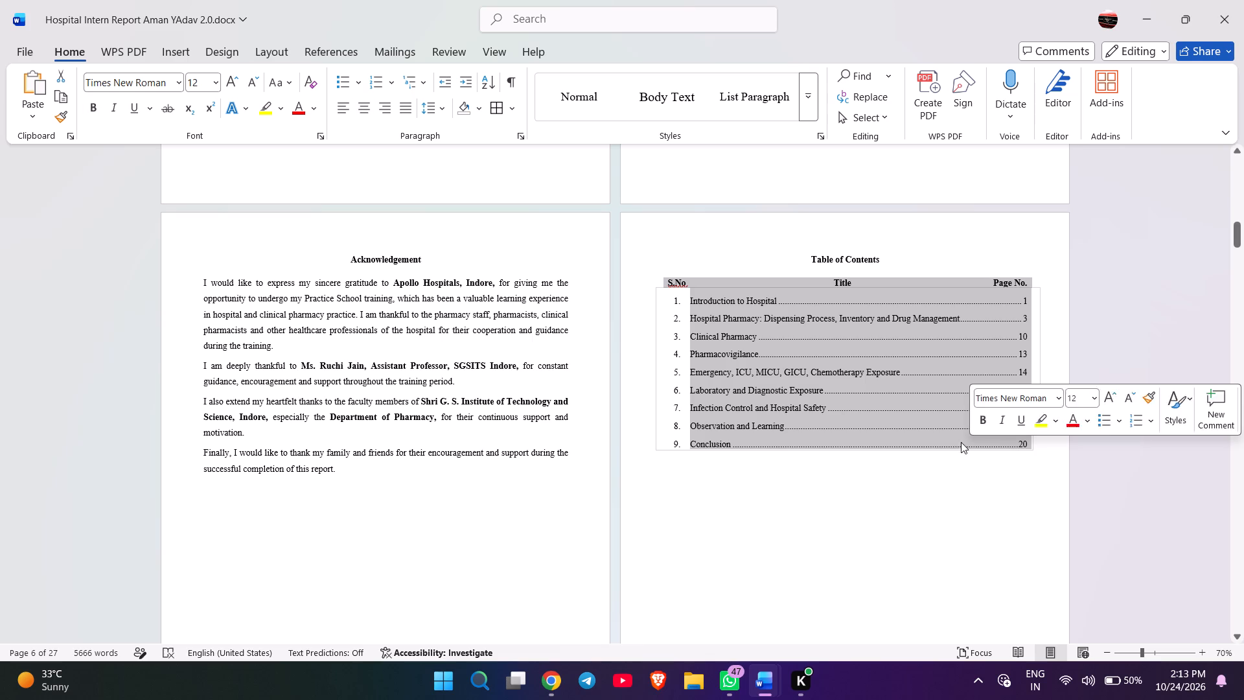
click(519, 109)
click(511, 111)
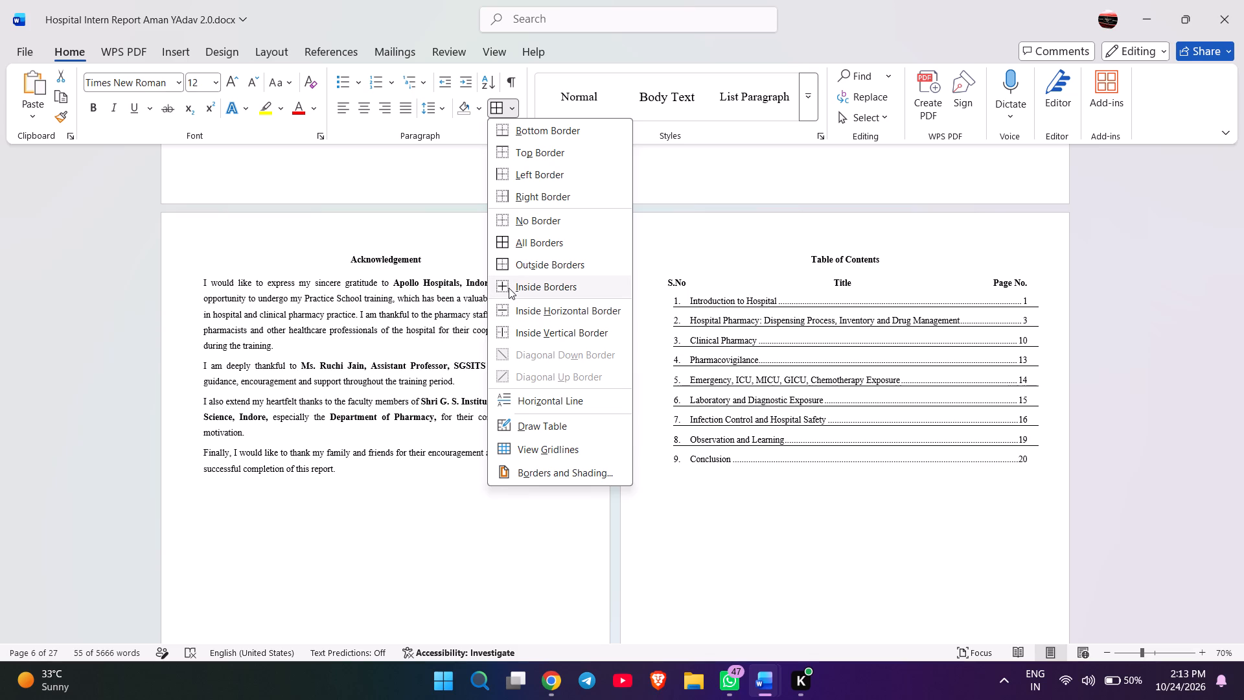
drag(509, 288, 509, 323)
drag(509, 323, 503, 245)
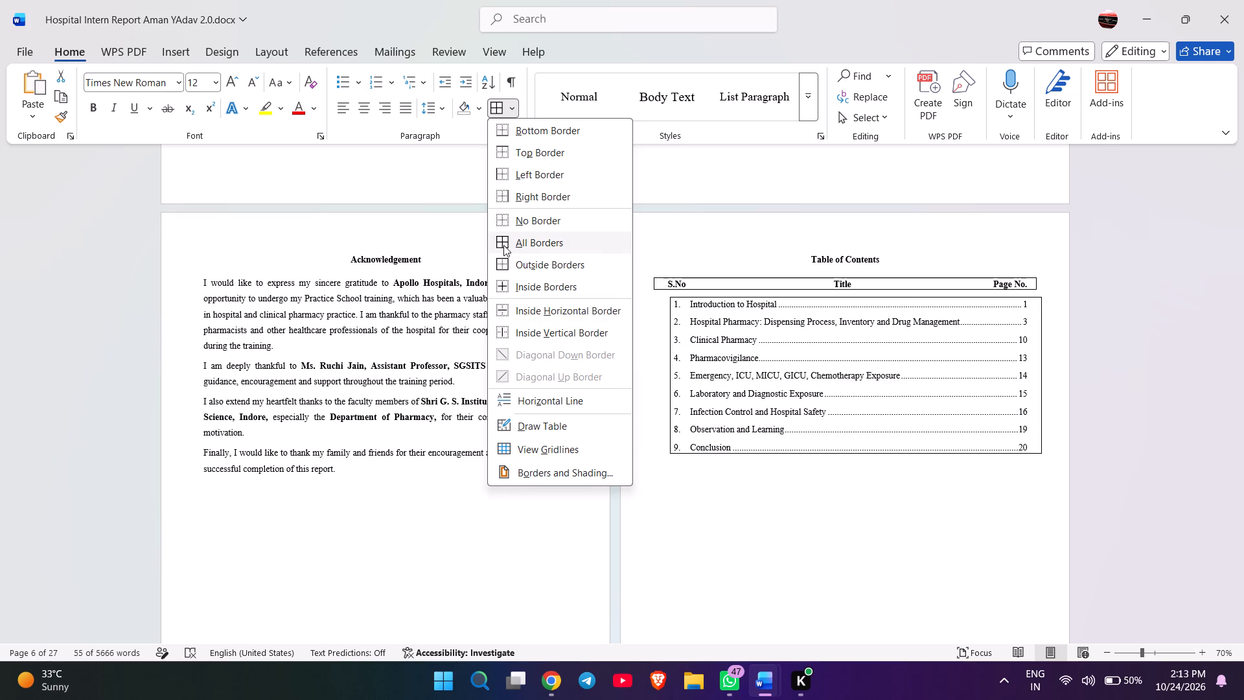
drag(503, 245, 627, 332)
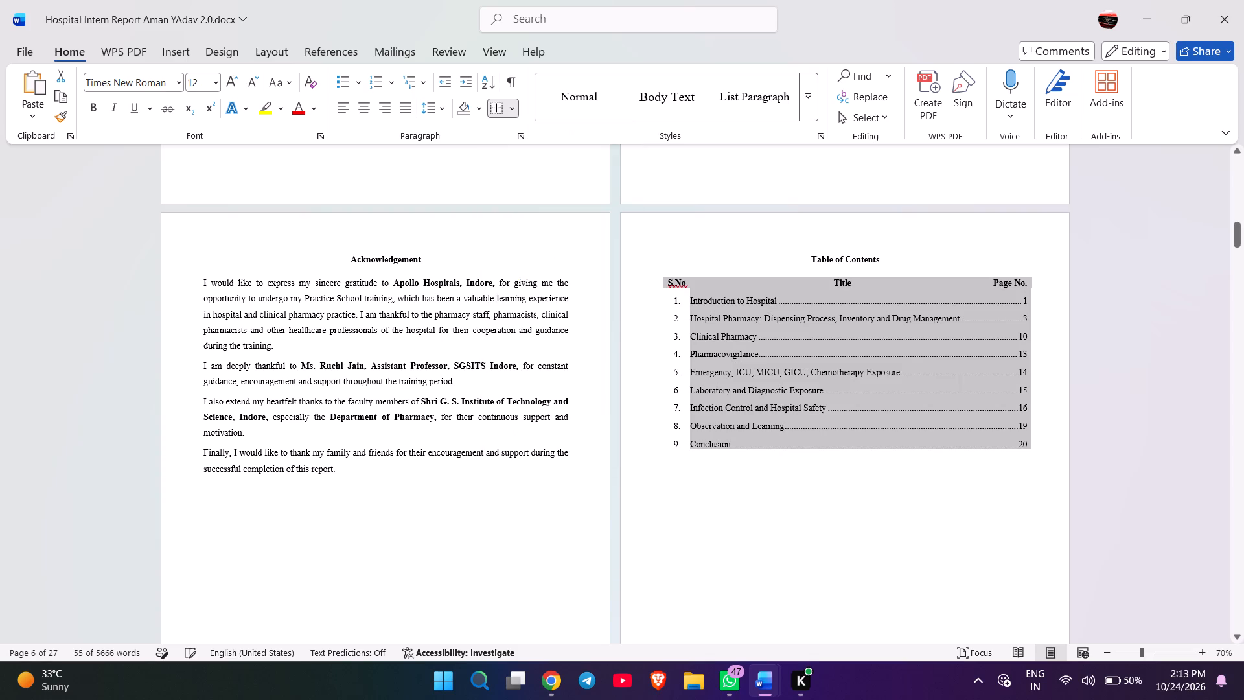
click(746, 523)
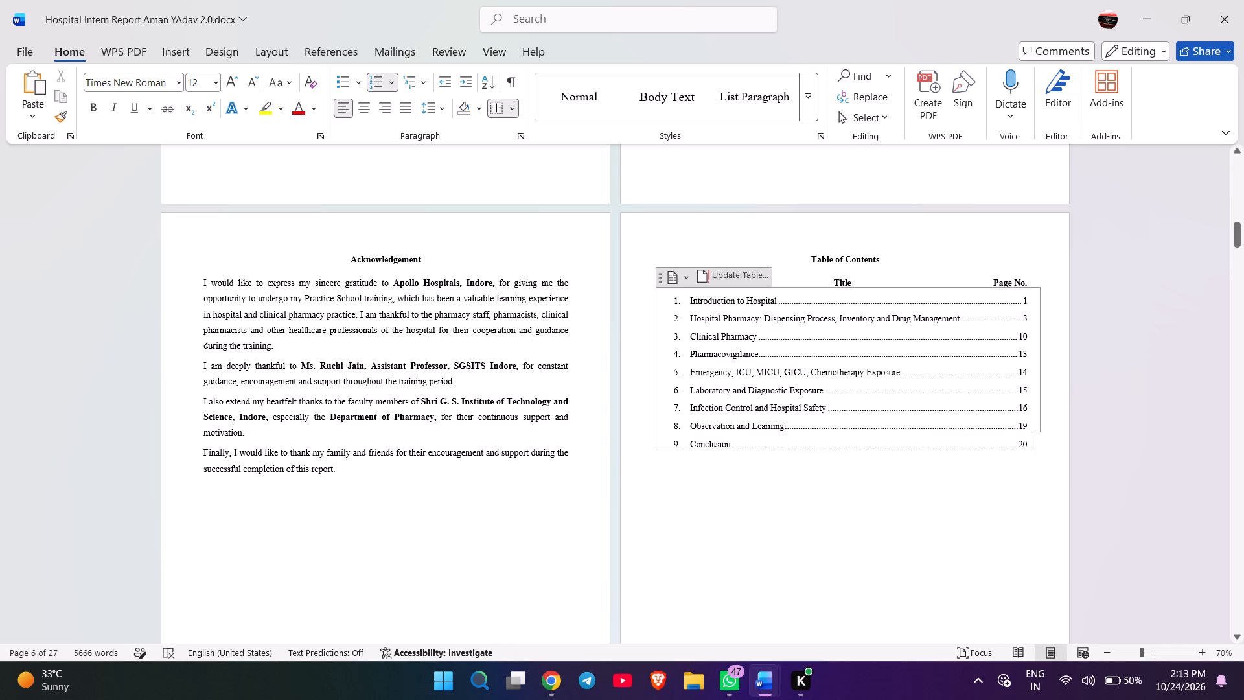
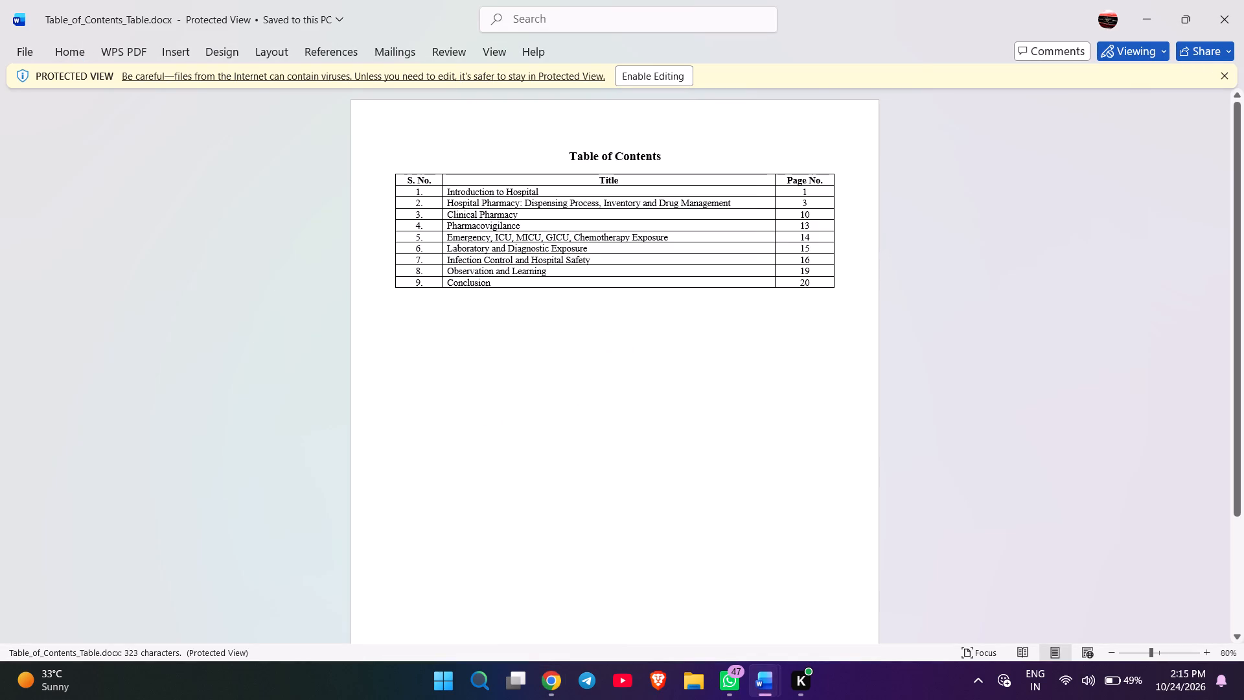
Copy the entire contents of Table_of_Contents_Table.docx and close that document.
key(ctrl+a)
key(ctrl+c)
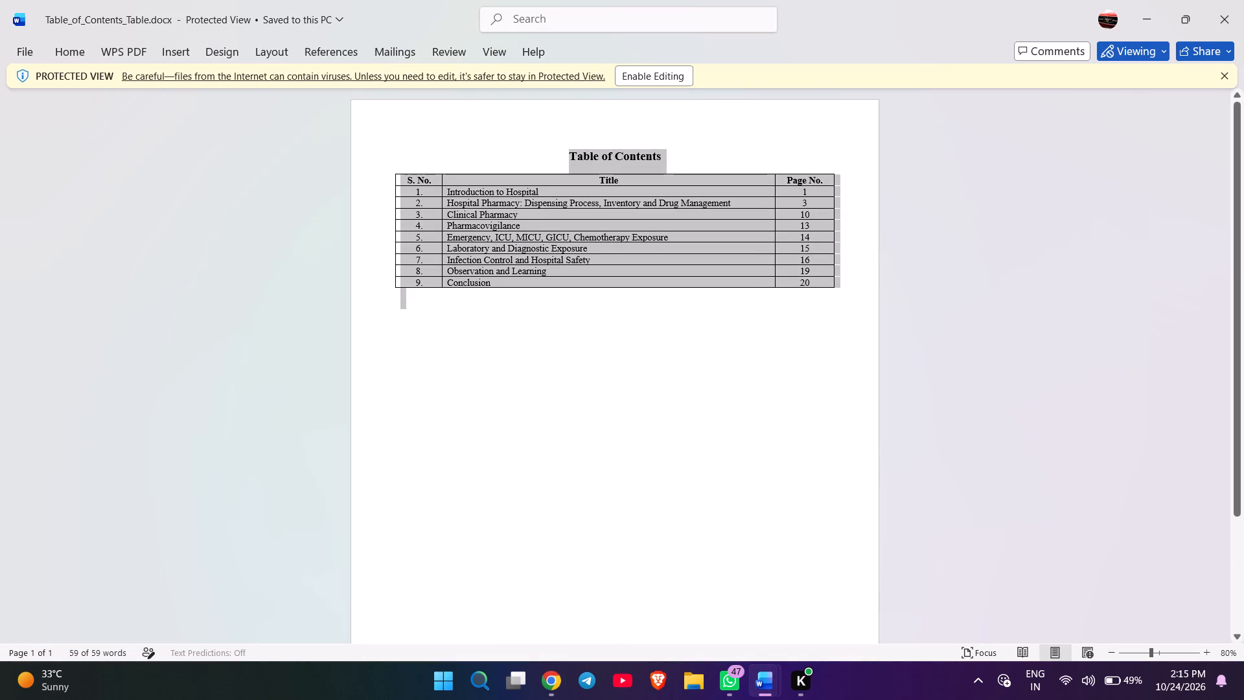
click(1237, 0)
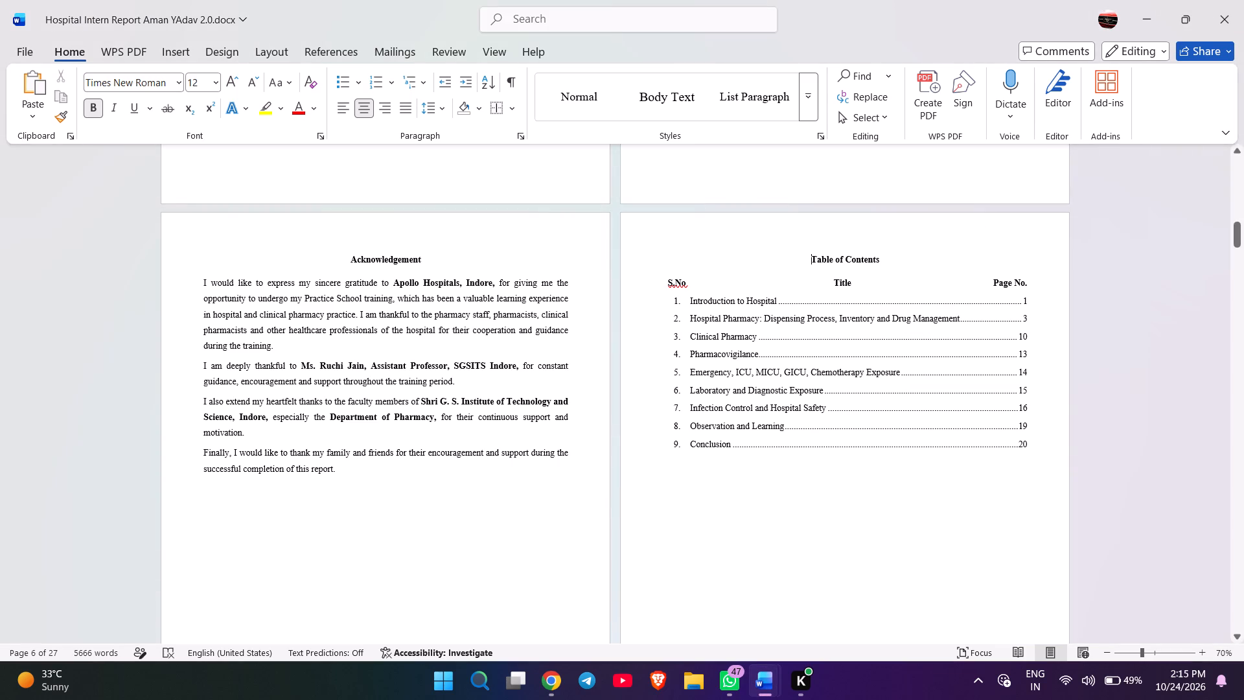
Replace the report's old Table of Contents, from its title through entry 9, with the copied table version.
drag(688, 255, 956, 480)
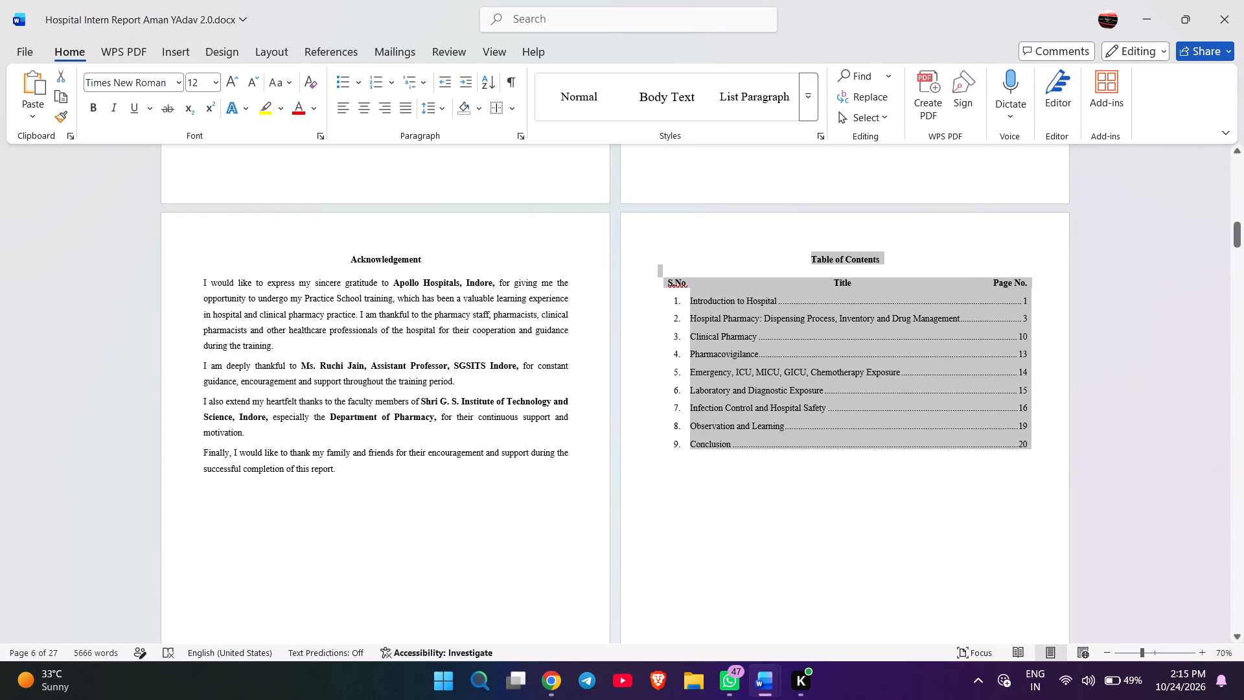
key(ctrl+v)
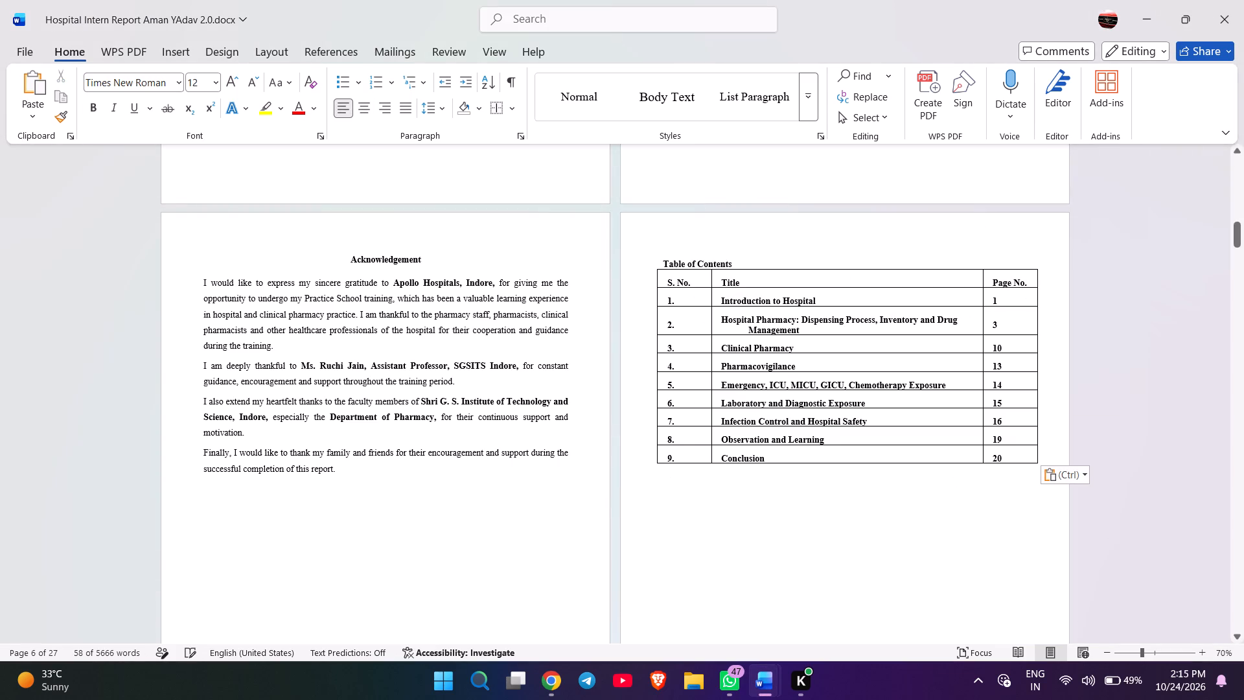
Centre the "Table of Contents" title above the pasted table.
click(701, 265)
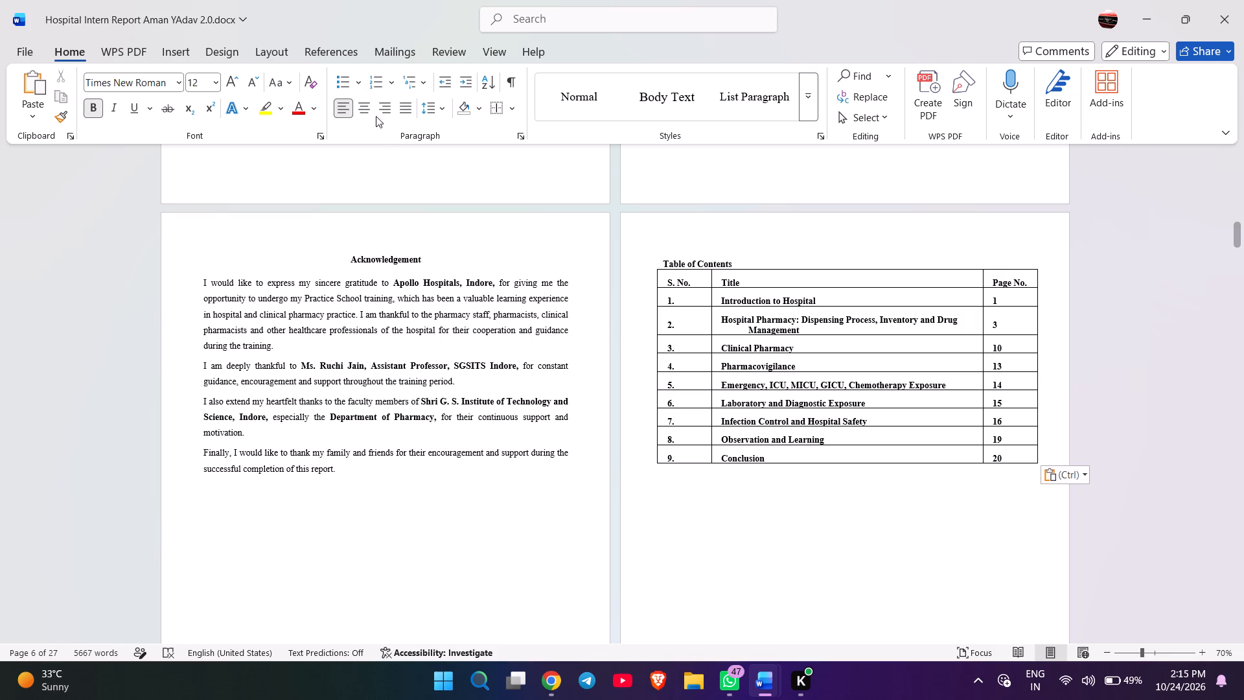
click(364, 102)
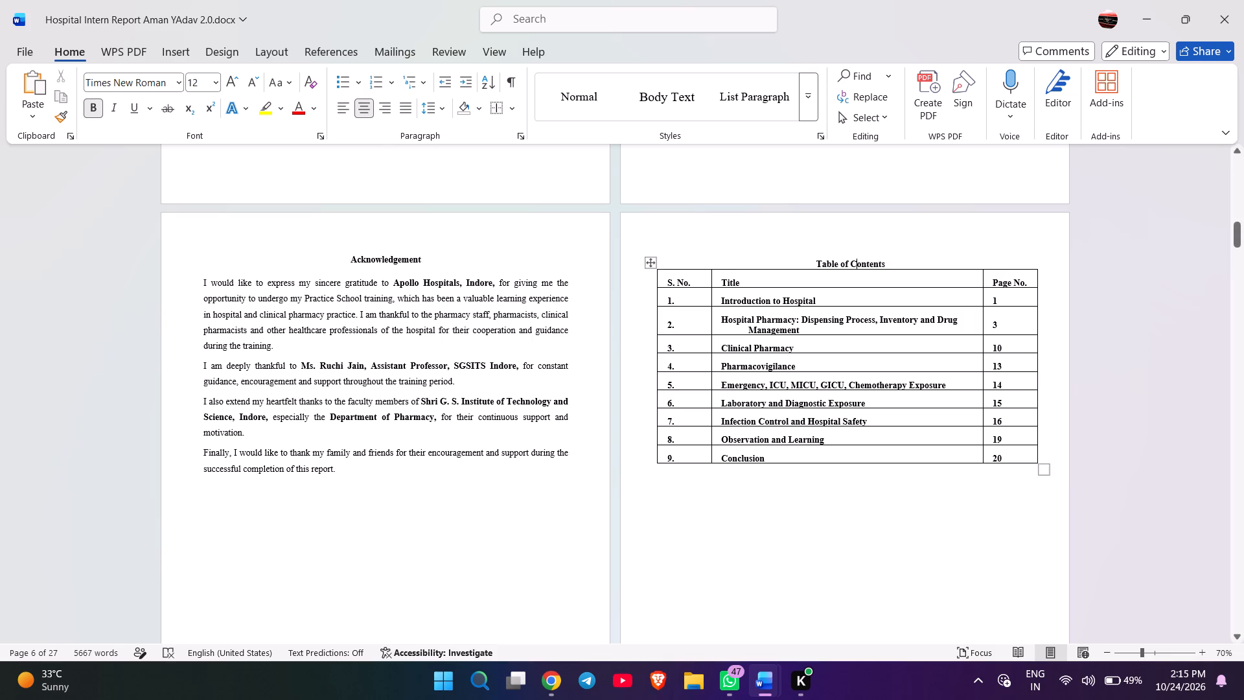
click(1162, 526)
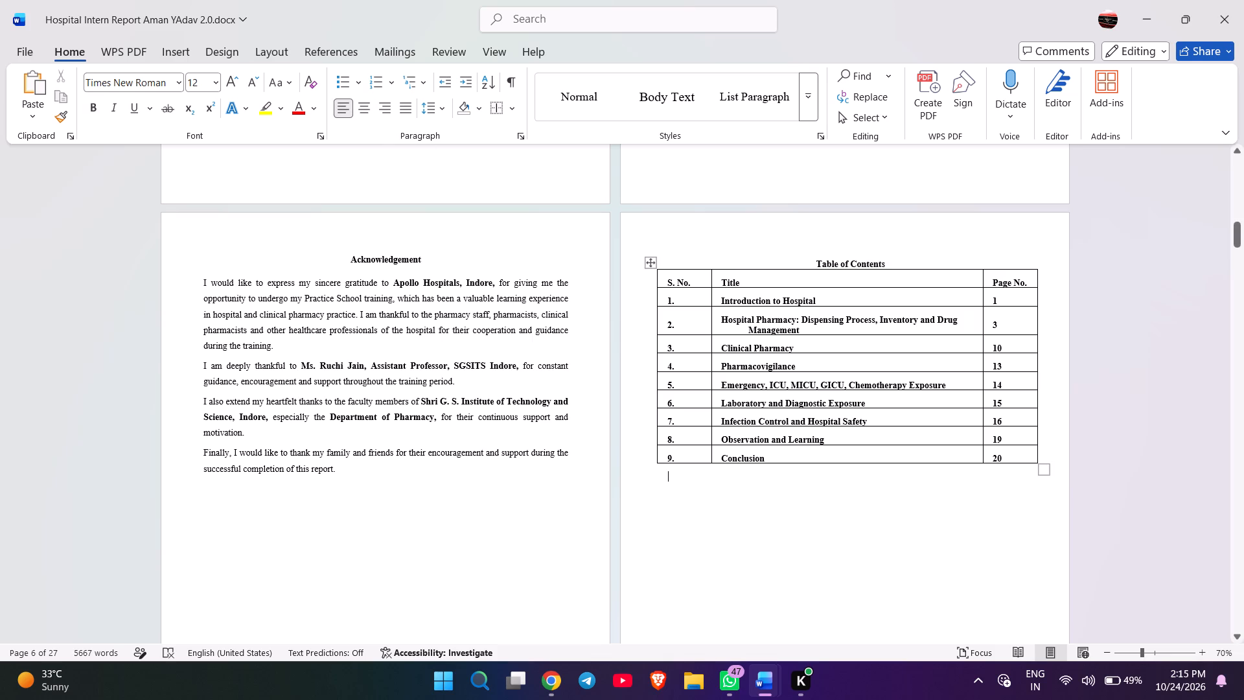
Slightly increase the heights of the table's Introduction to Hospital and Hospital Pharmacy rows.
click(720, 323)
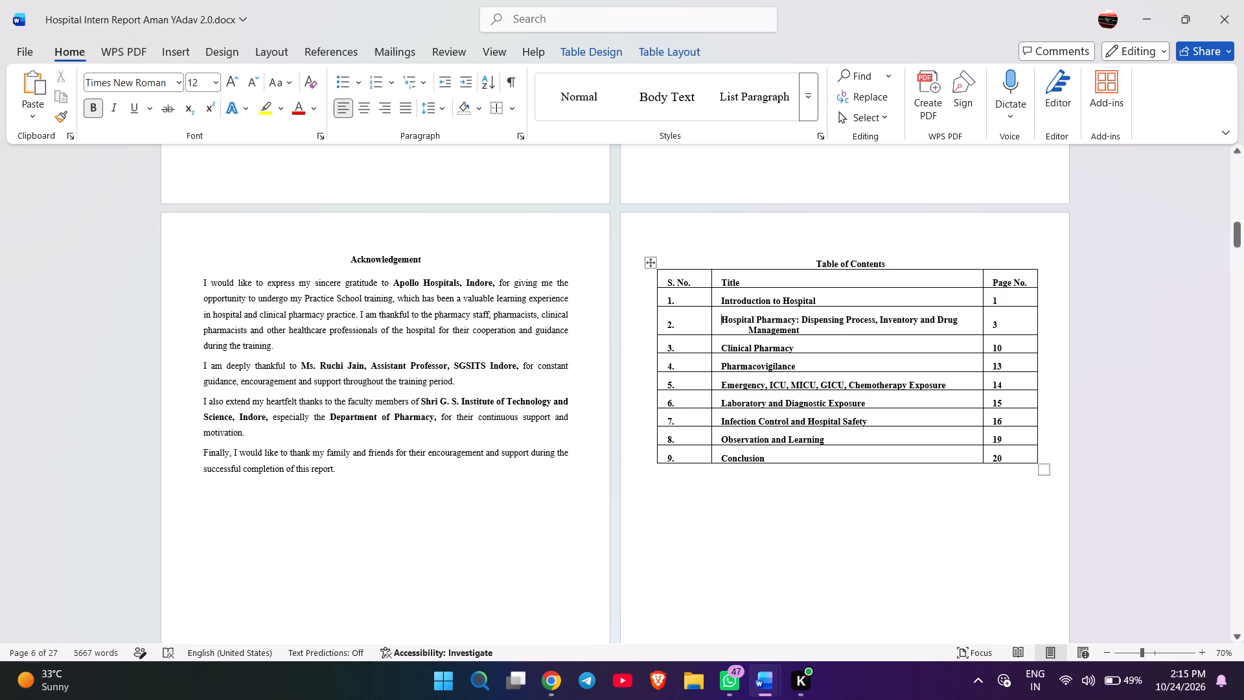
drag(709, 334, 709, 341)
drag(709, 341, 719, 333)
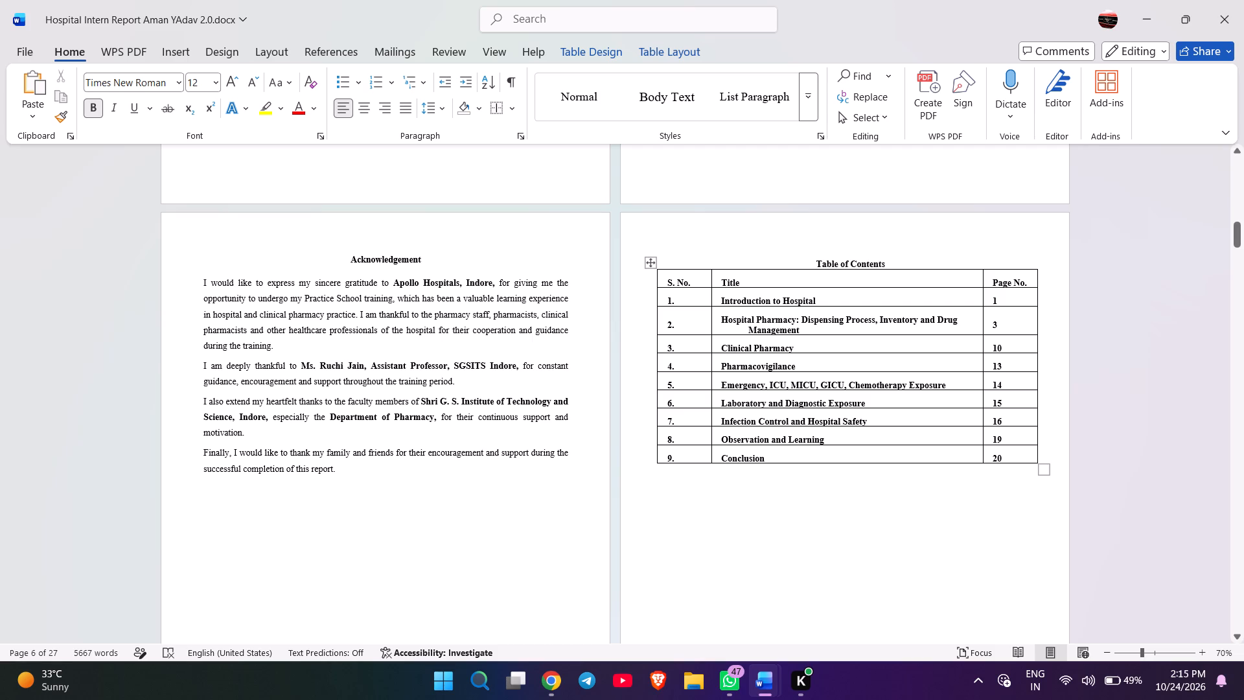
double_click(716, 335)
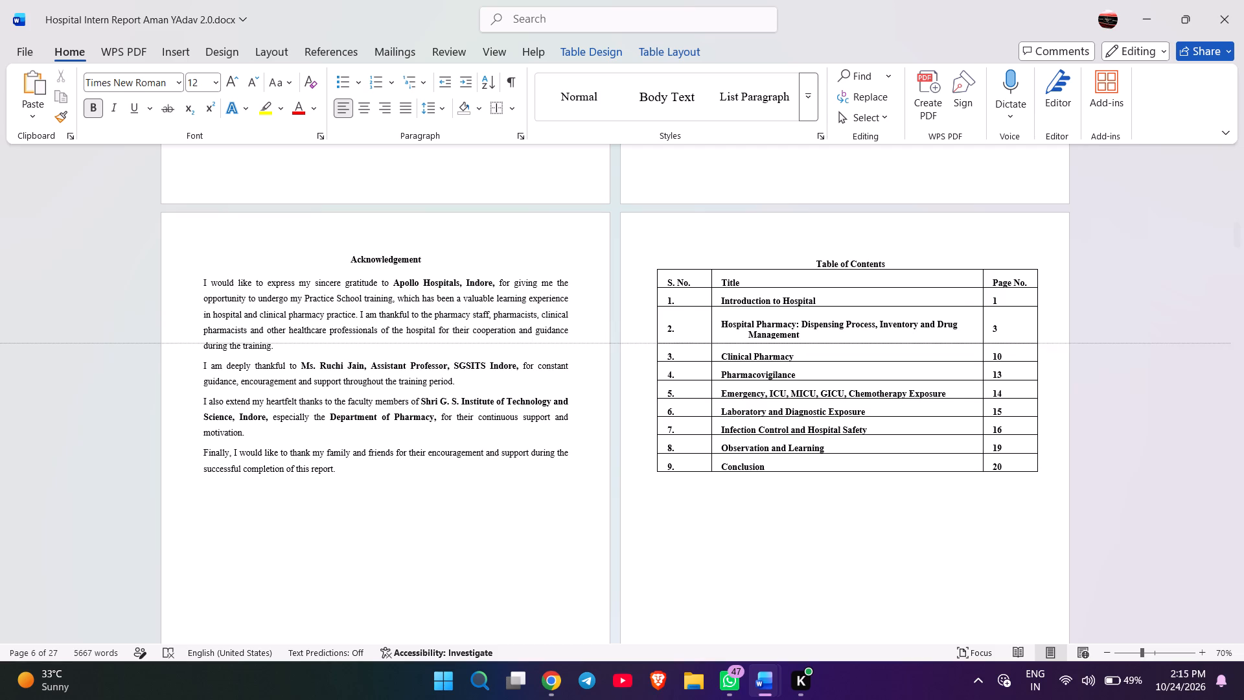
click(726, 308)
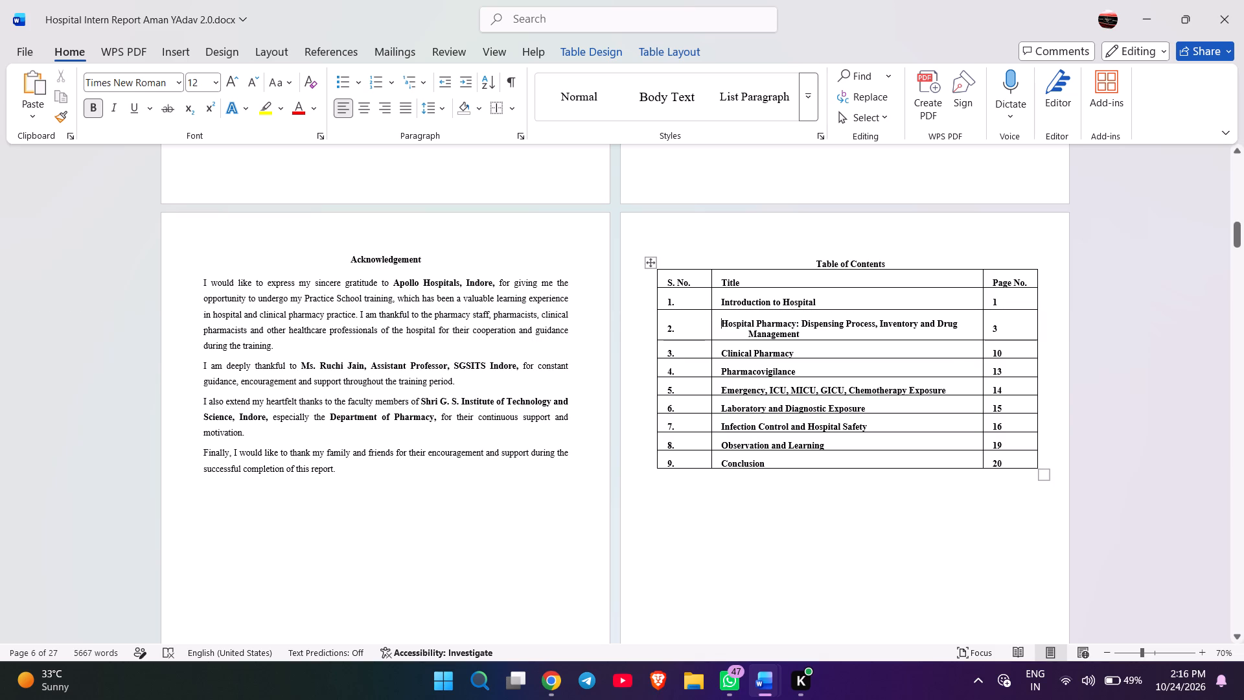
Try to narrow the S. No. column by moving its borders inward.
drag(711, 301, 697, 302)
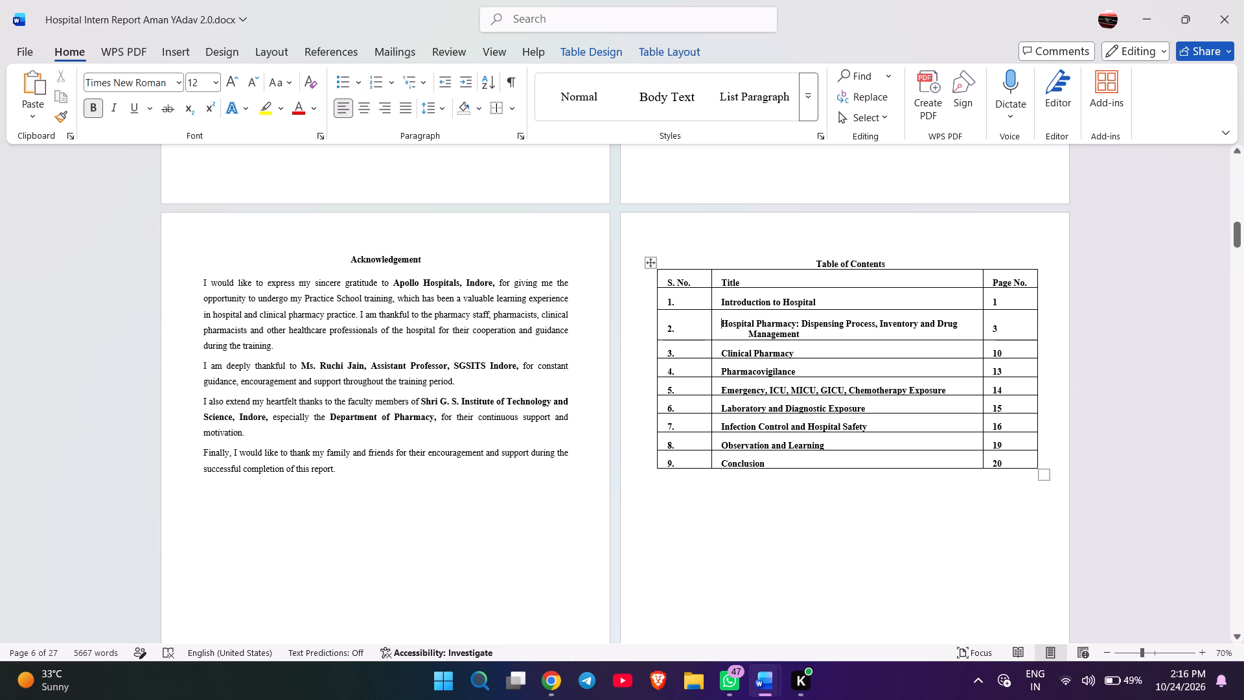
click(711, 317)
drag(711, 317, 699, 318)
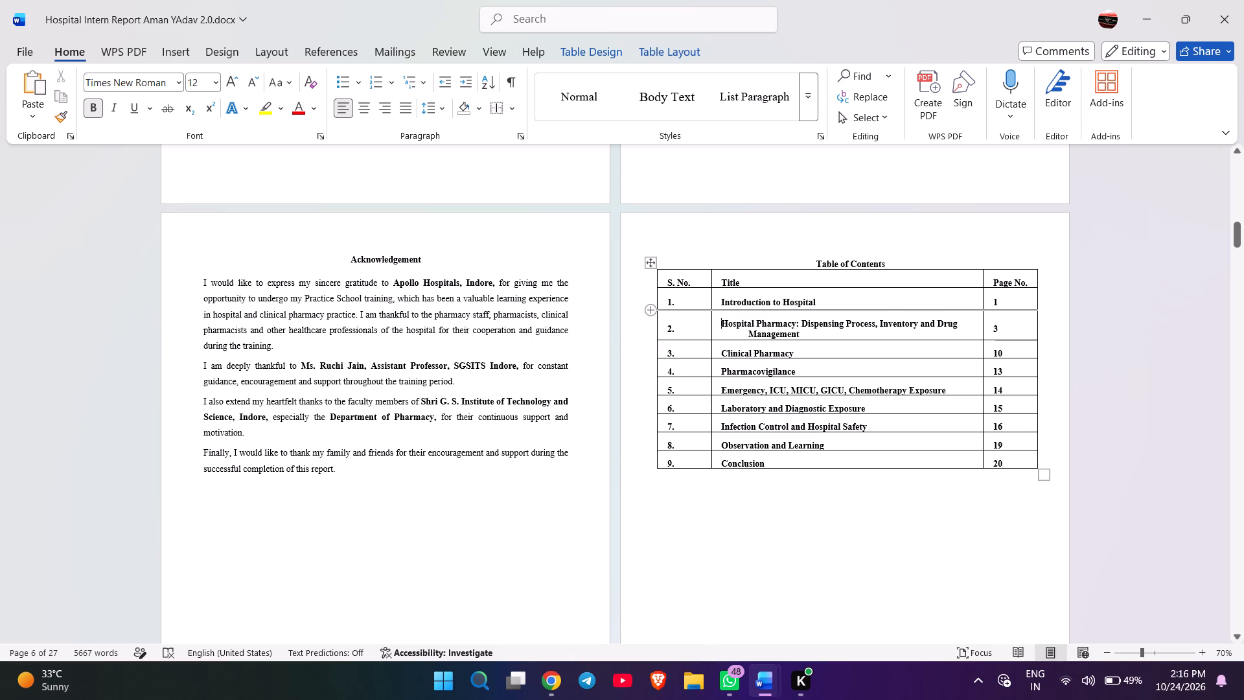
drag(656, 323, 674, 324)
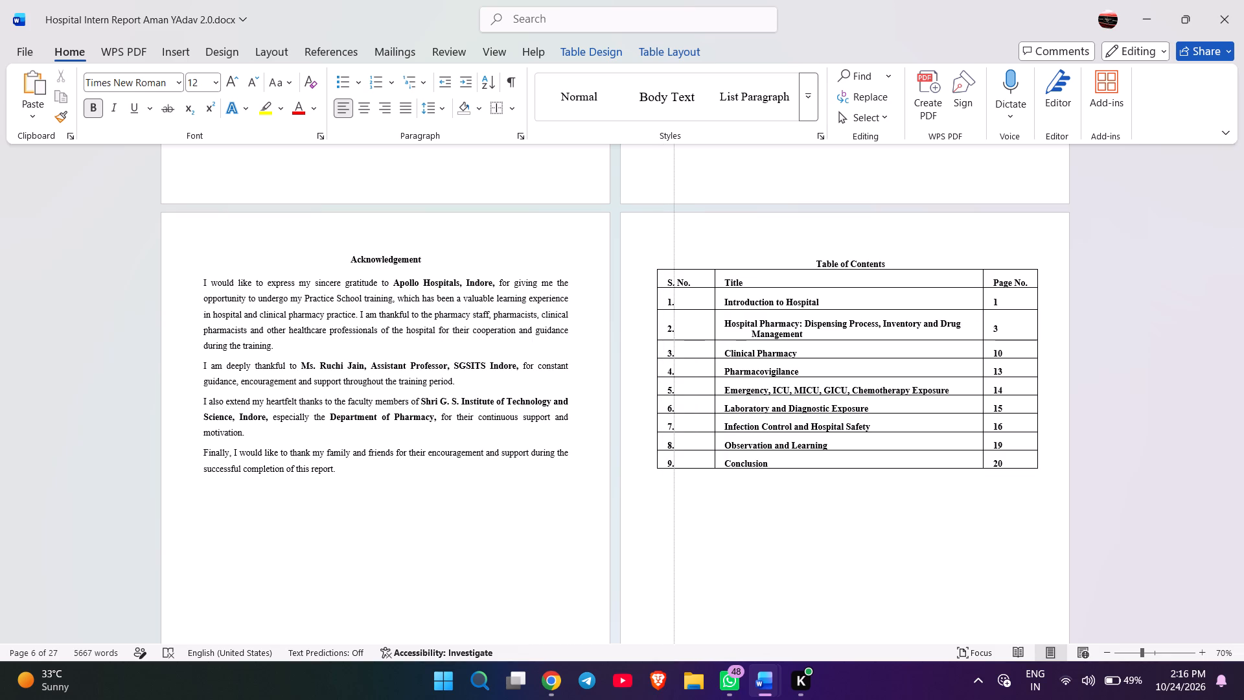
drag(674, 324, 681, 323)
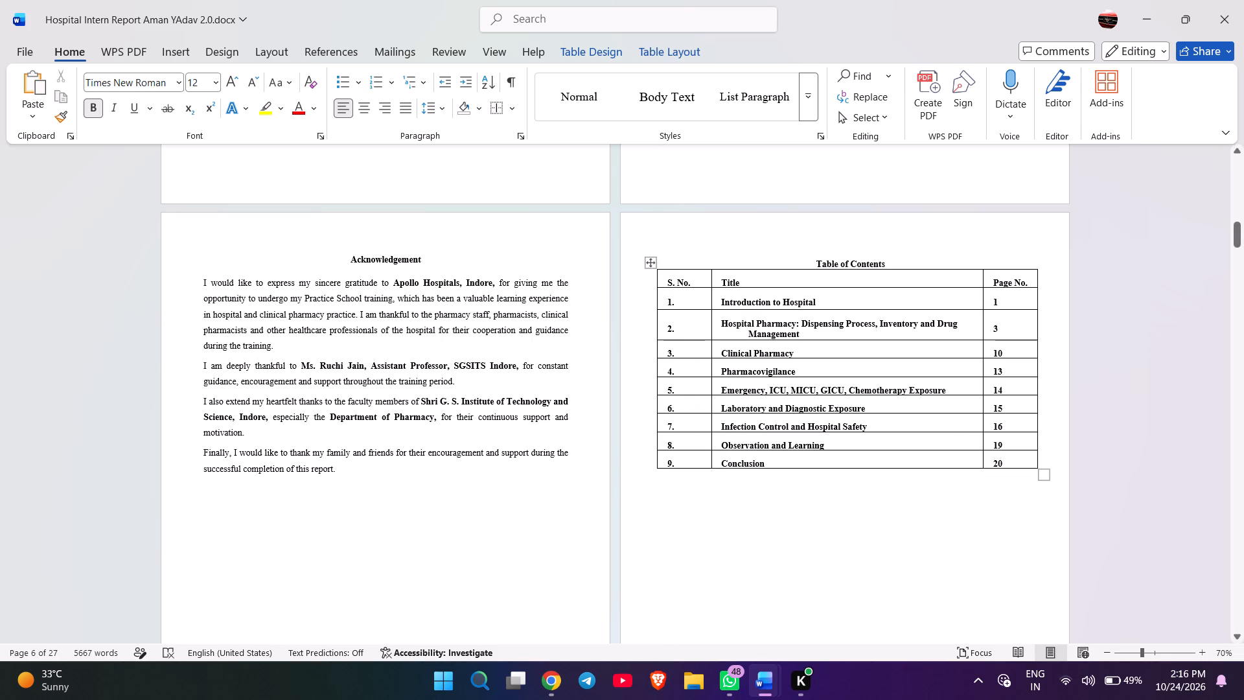
Shrink the whole Table of Contents table slightly in width and height.
drag(1046, 472, 1012, 459)
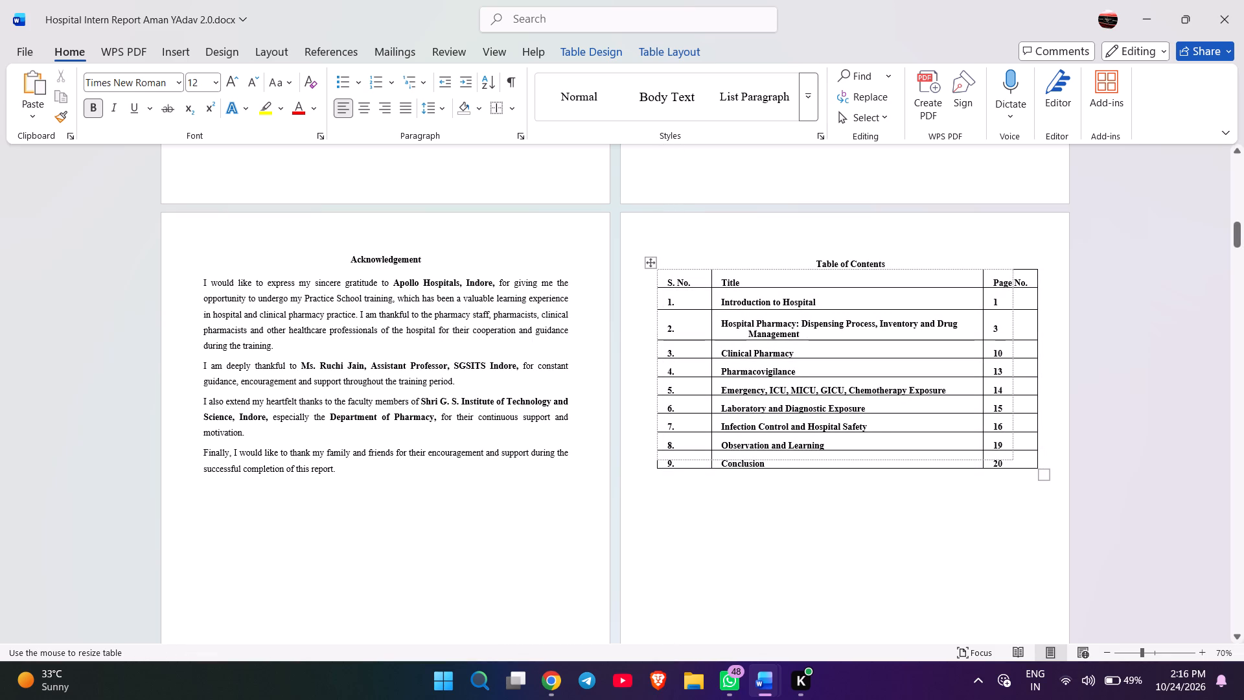
drag(1012, 459, 1010, 458)
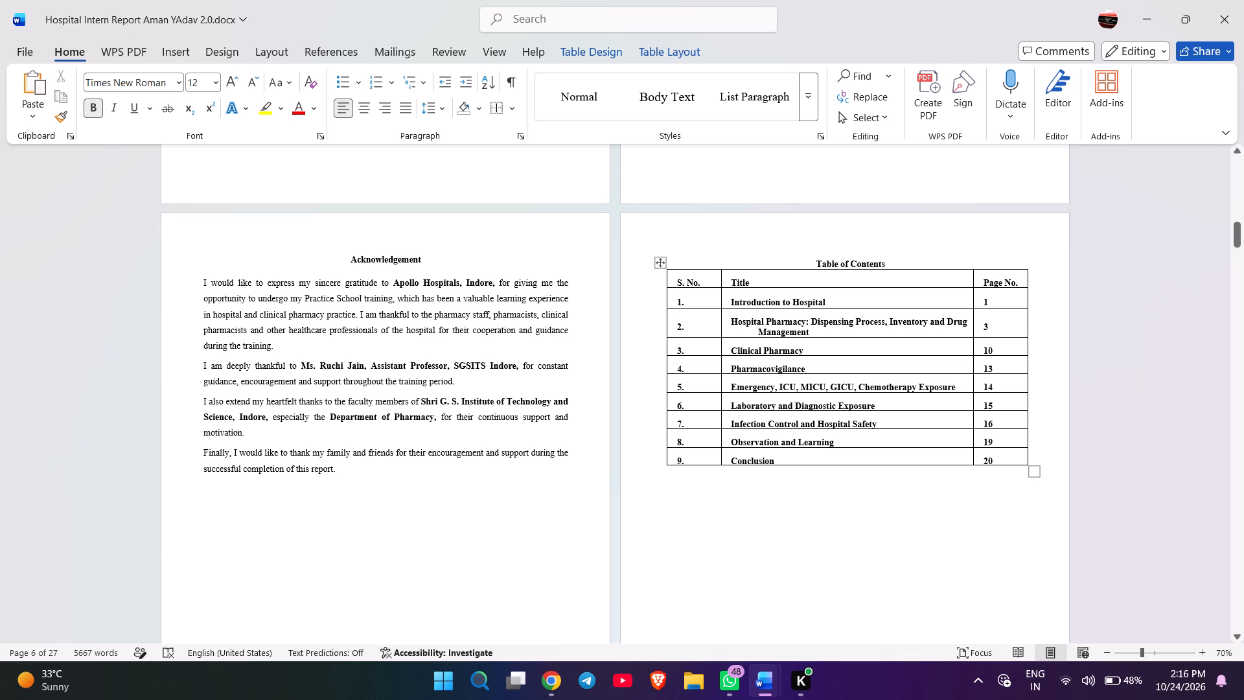
Widen the table by moving the outer edge of its Page No. column outward.
drag(1028, 330, 1056, 325)
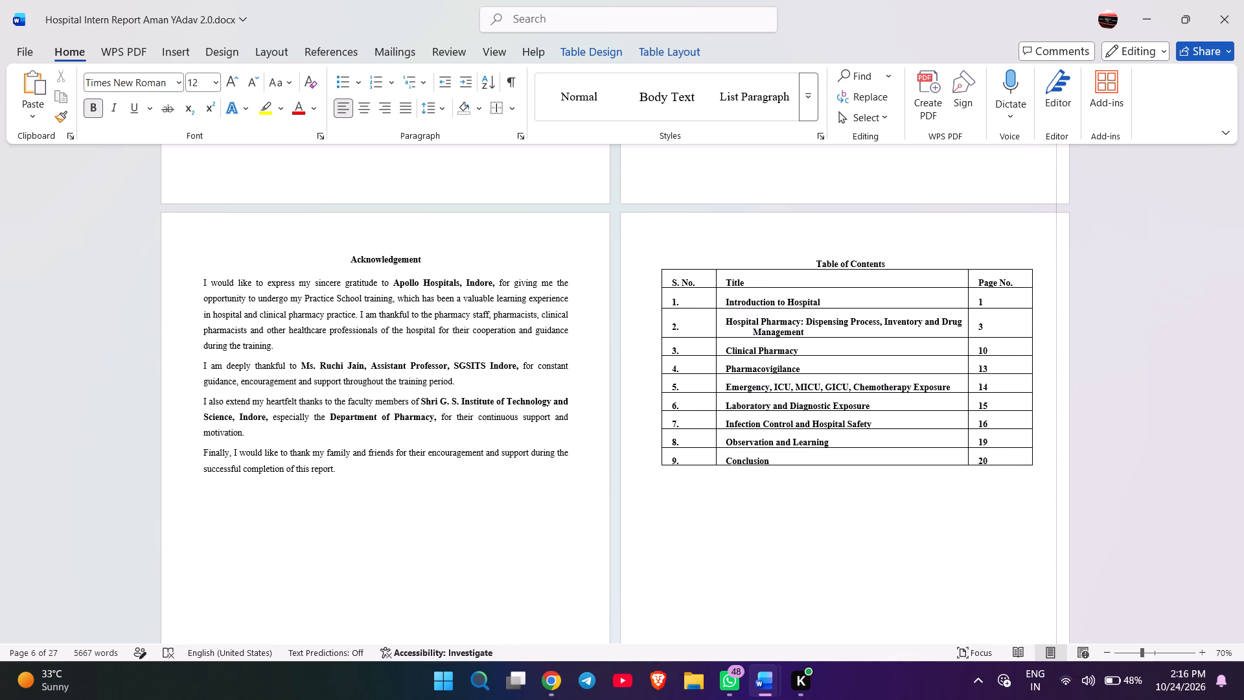
drag(1056, 325, 1097, 323)
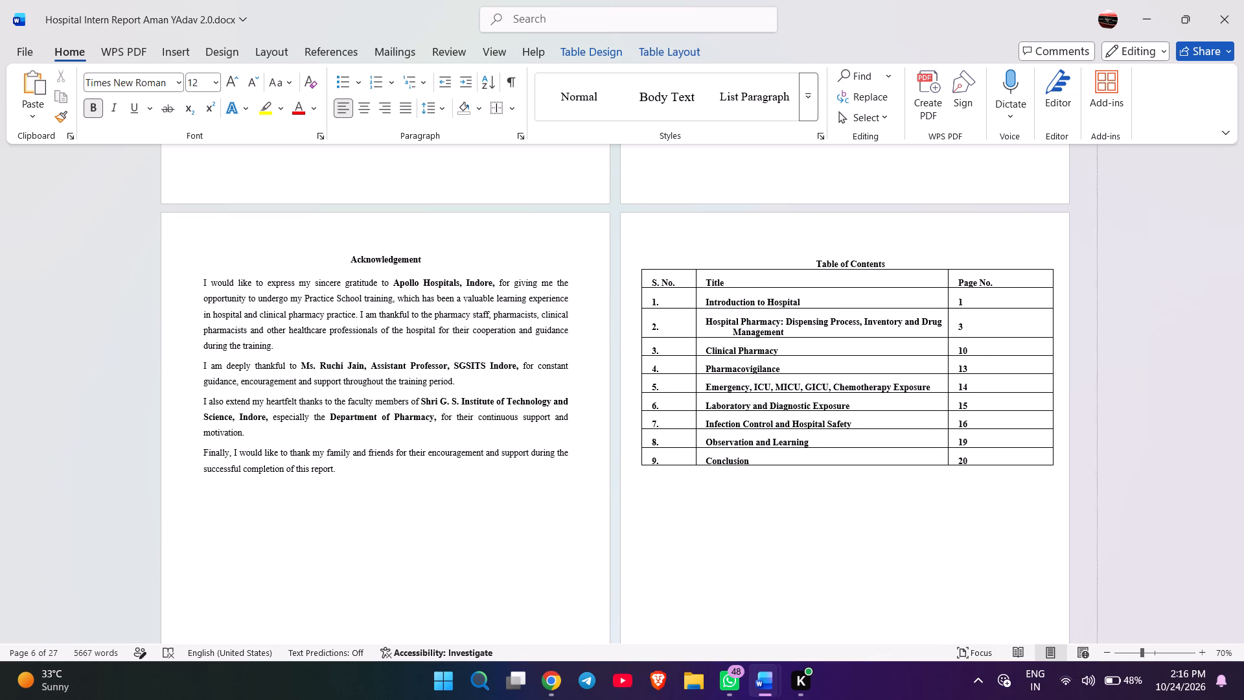
drag(1097, 323, 1098, 326)
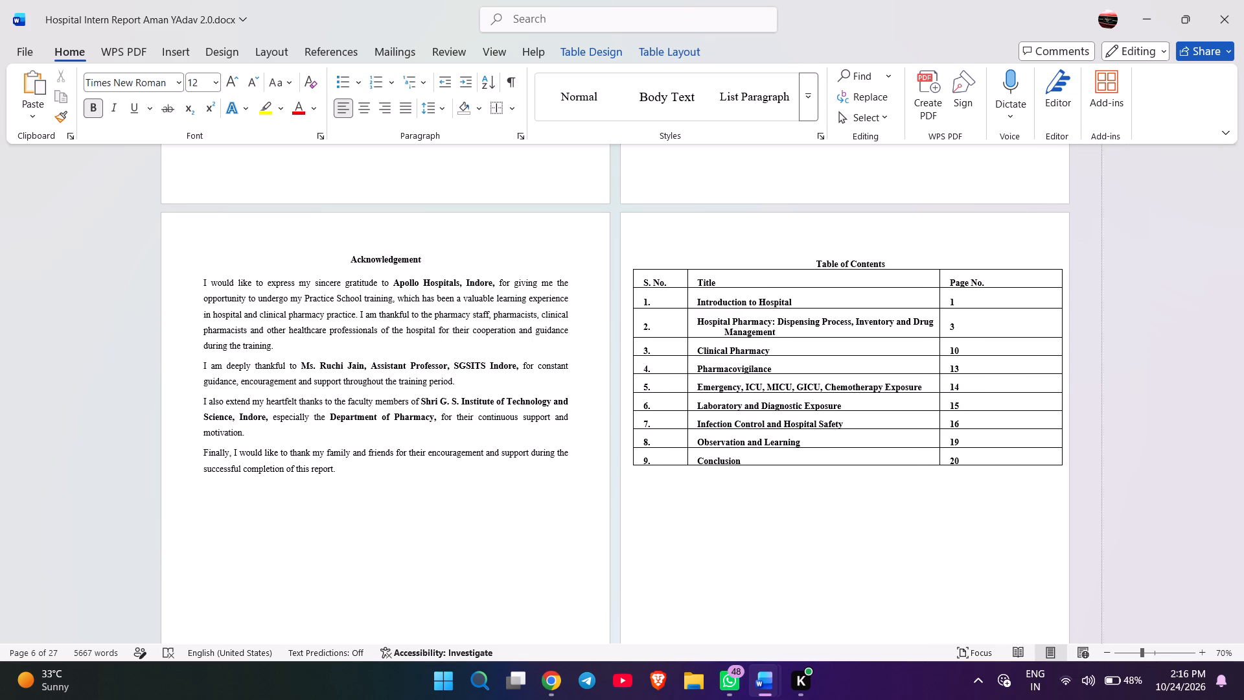
drag(1098, 326, 1061, 331)
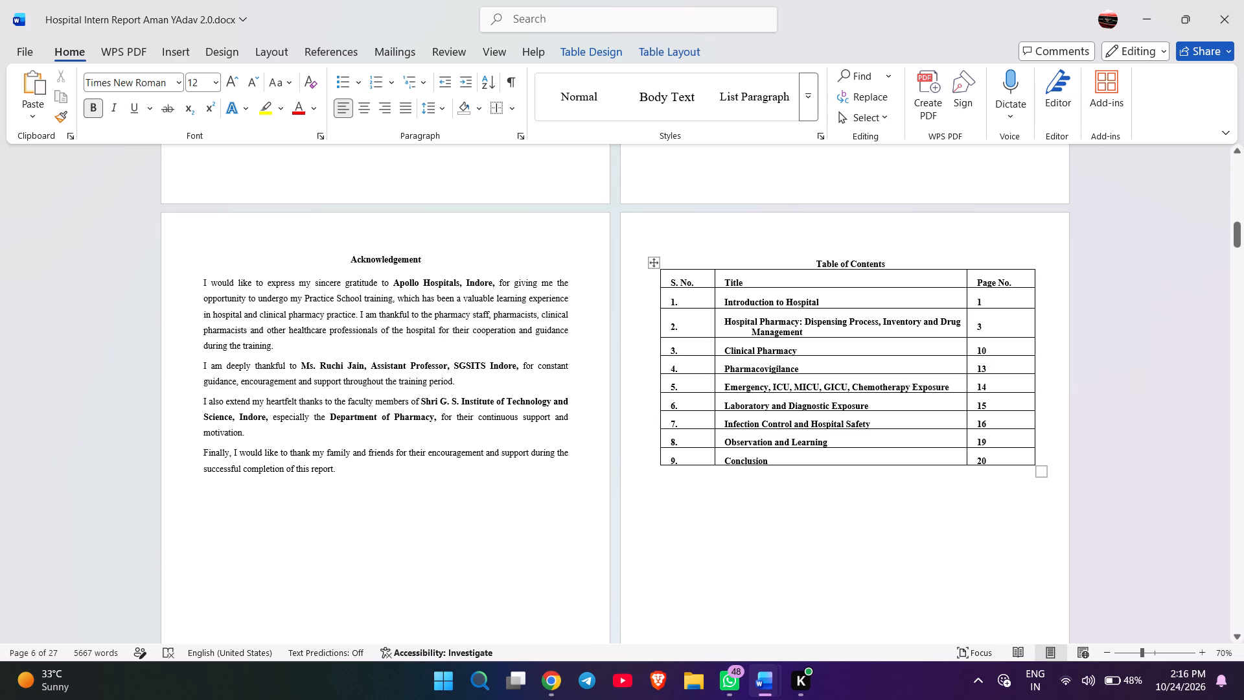
Widen the Title column by moving its divider with the Page No. column.
drag(967, 334, 1017, 334)
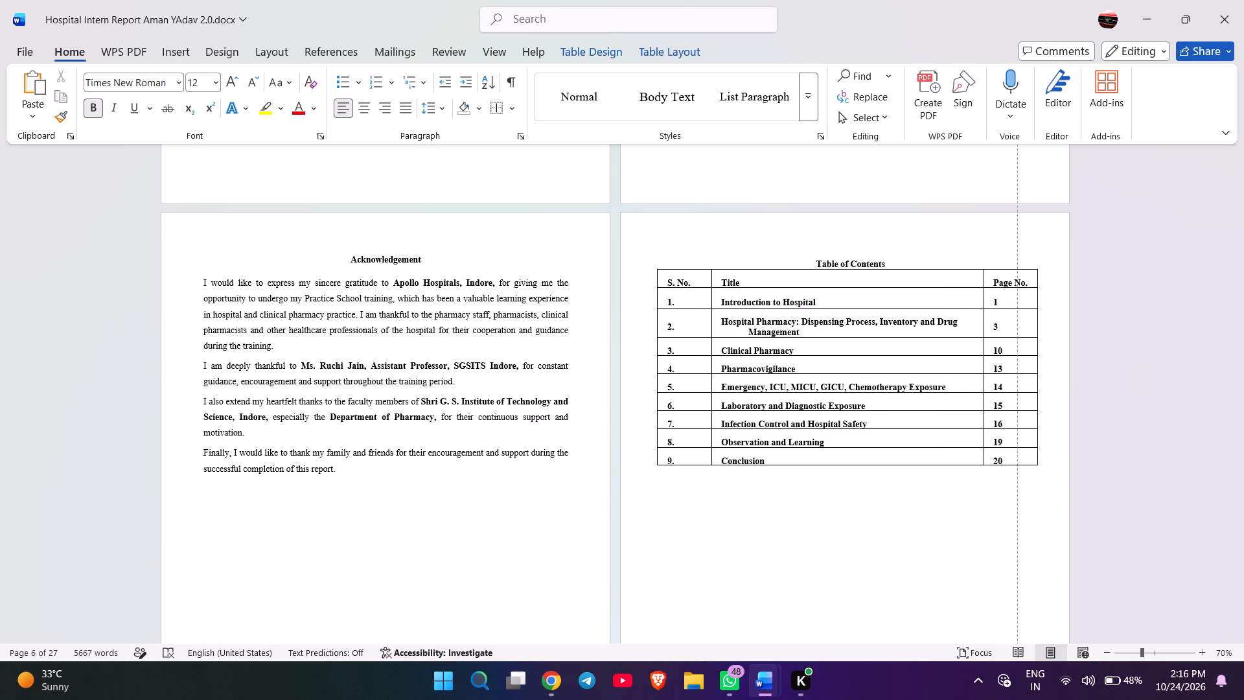
drag(1017, 334, 1035, 332)
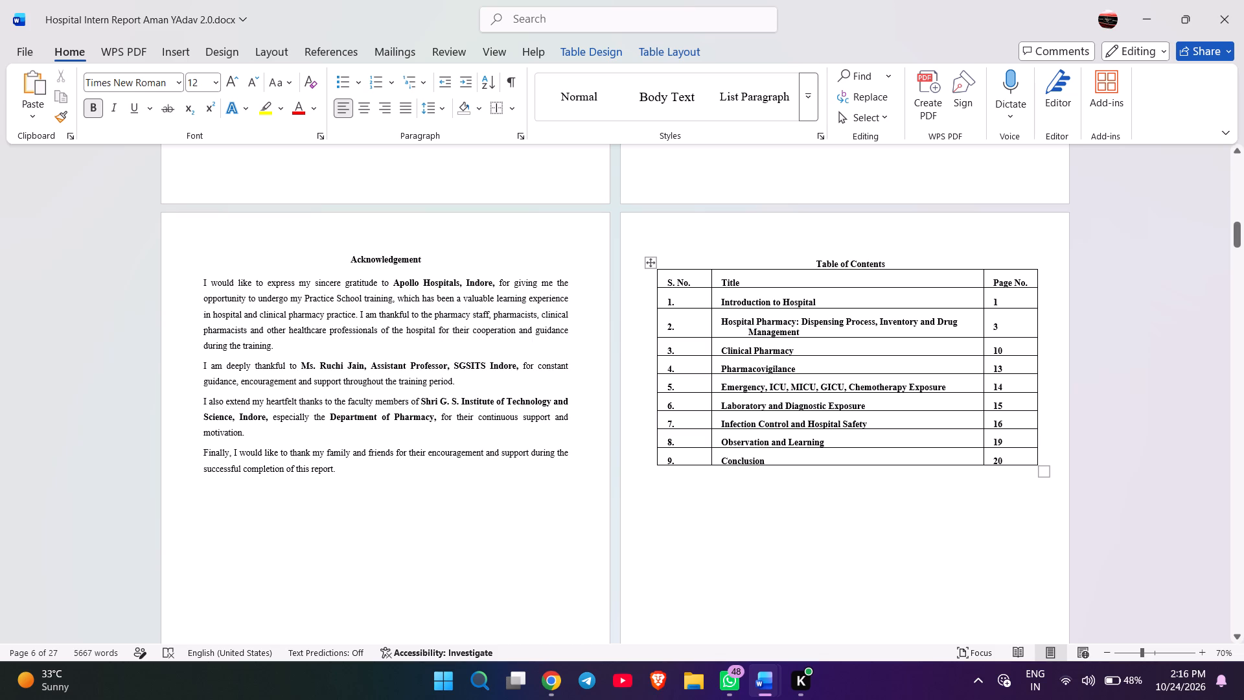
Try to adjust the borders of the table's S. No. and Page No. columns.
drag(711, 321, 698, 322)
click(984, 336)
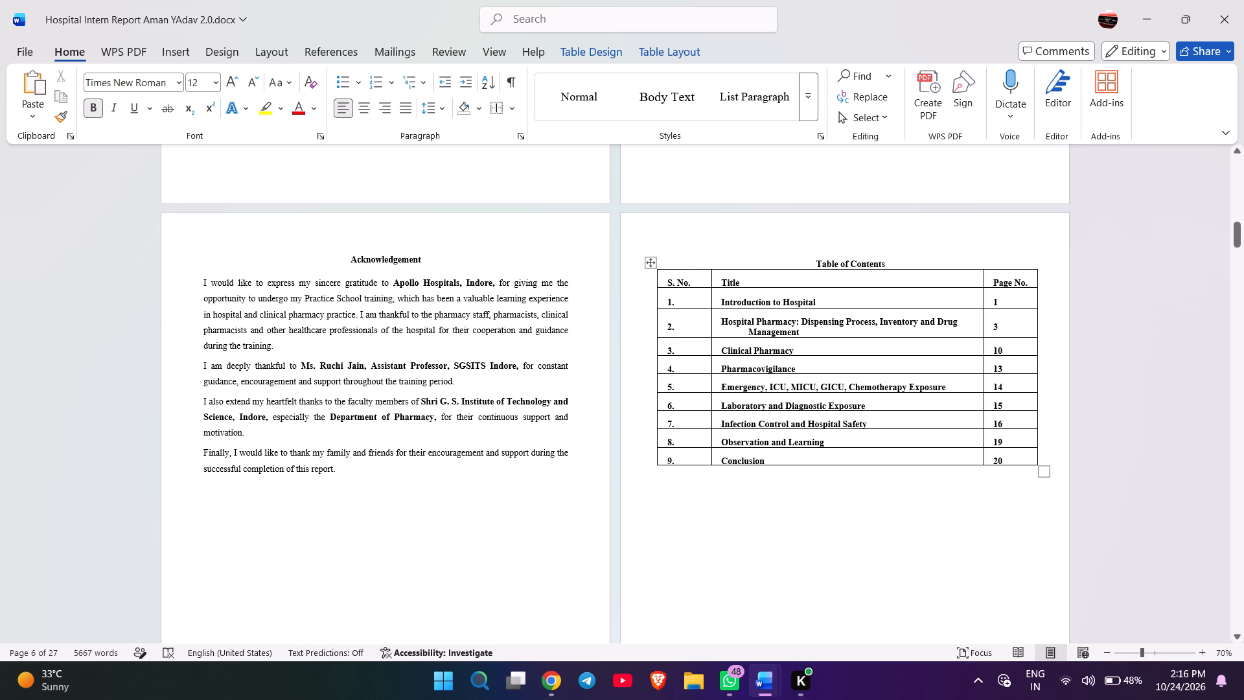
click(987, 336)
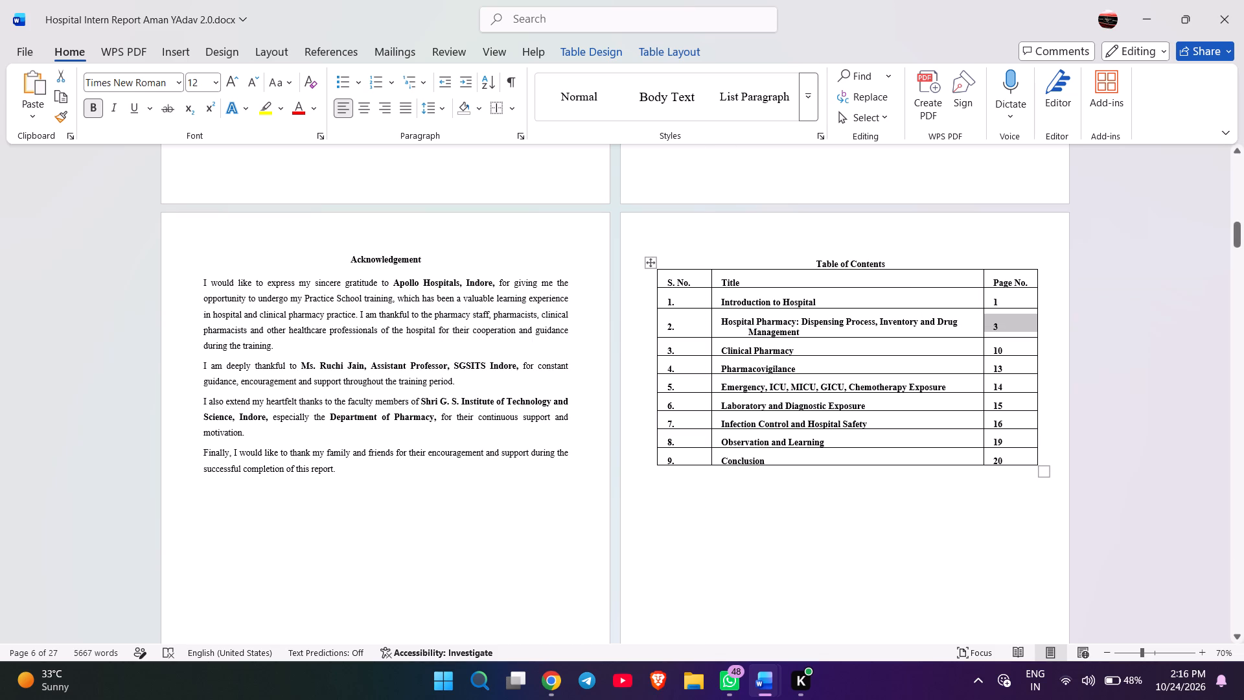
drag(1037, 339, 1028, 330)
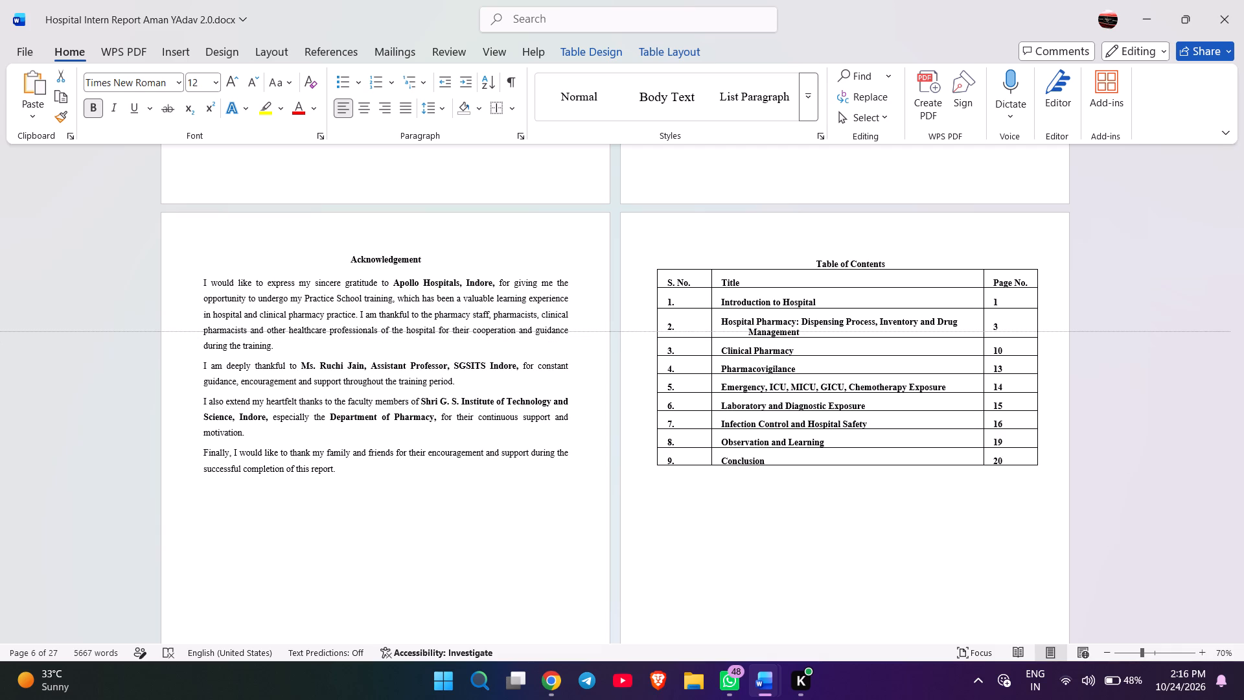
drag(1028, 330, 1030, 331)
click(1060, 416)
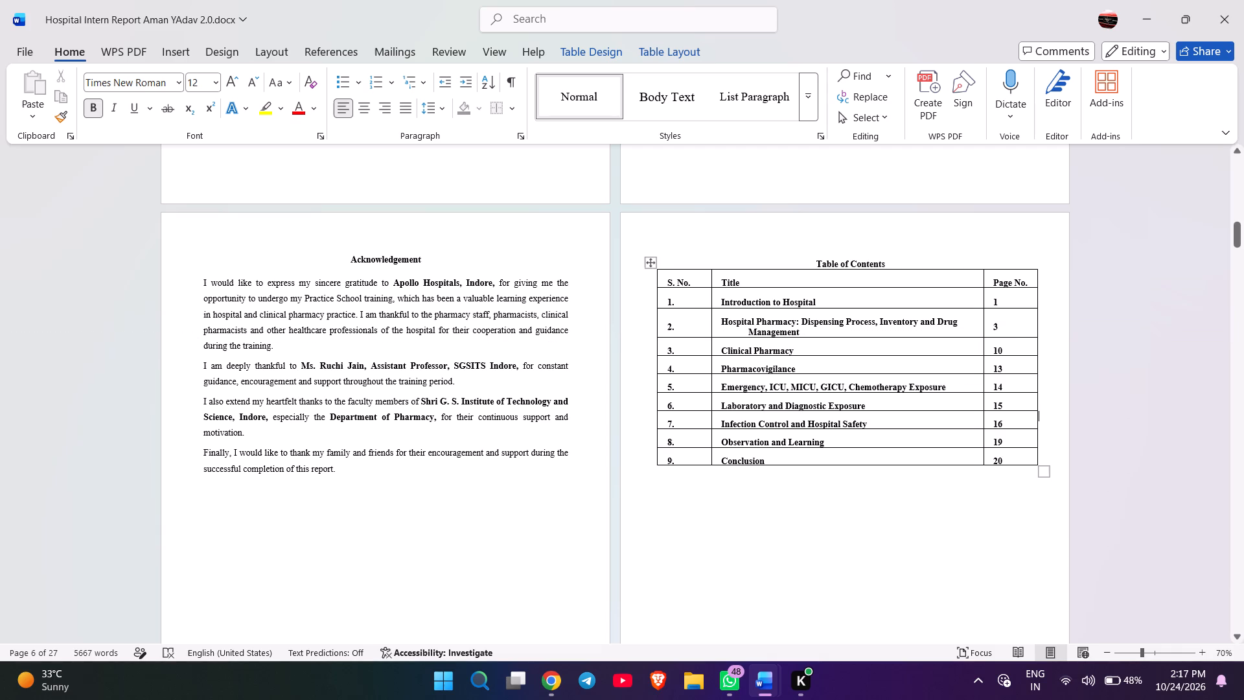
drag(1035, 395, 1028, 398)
Fine-tune the divider between the Title and Page No. columns so Title is slightly wider and the Page No. heading fits on one line.
drag(984, 386, 1023, 379)
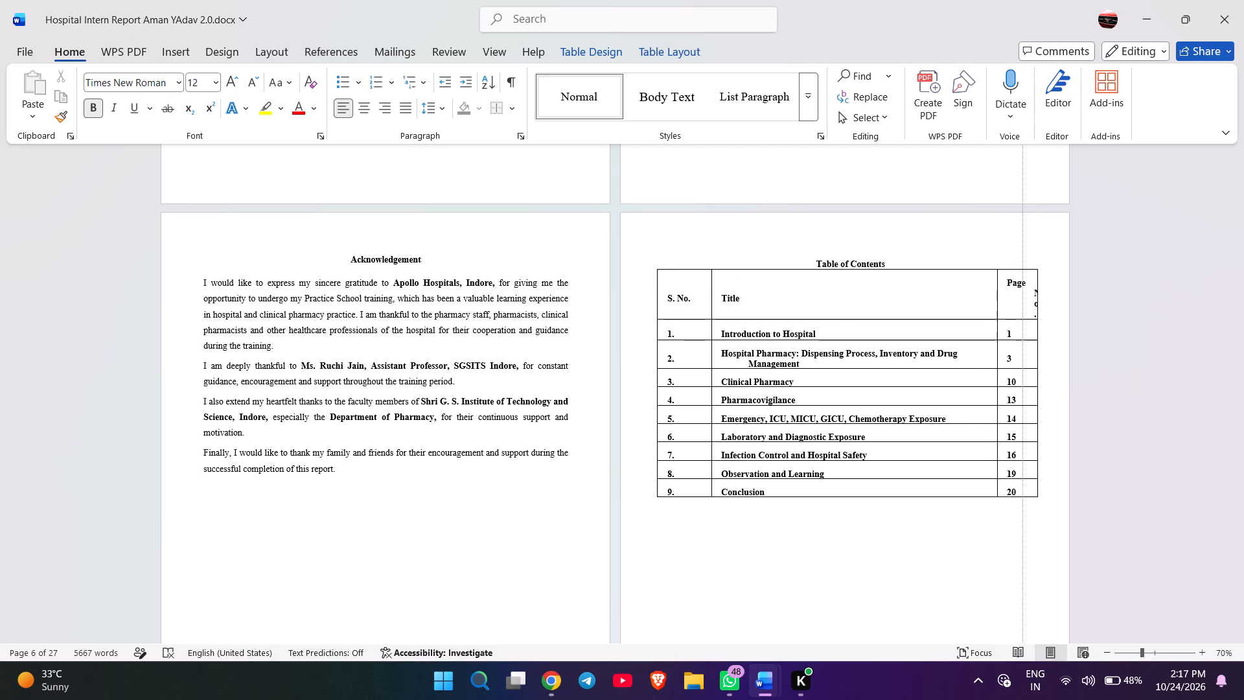
drag(1023, 379, 1012, 334)
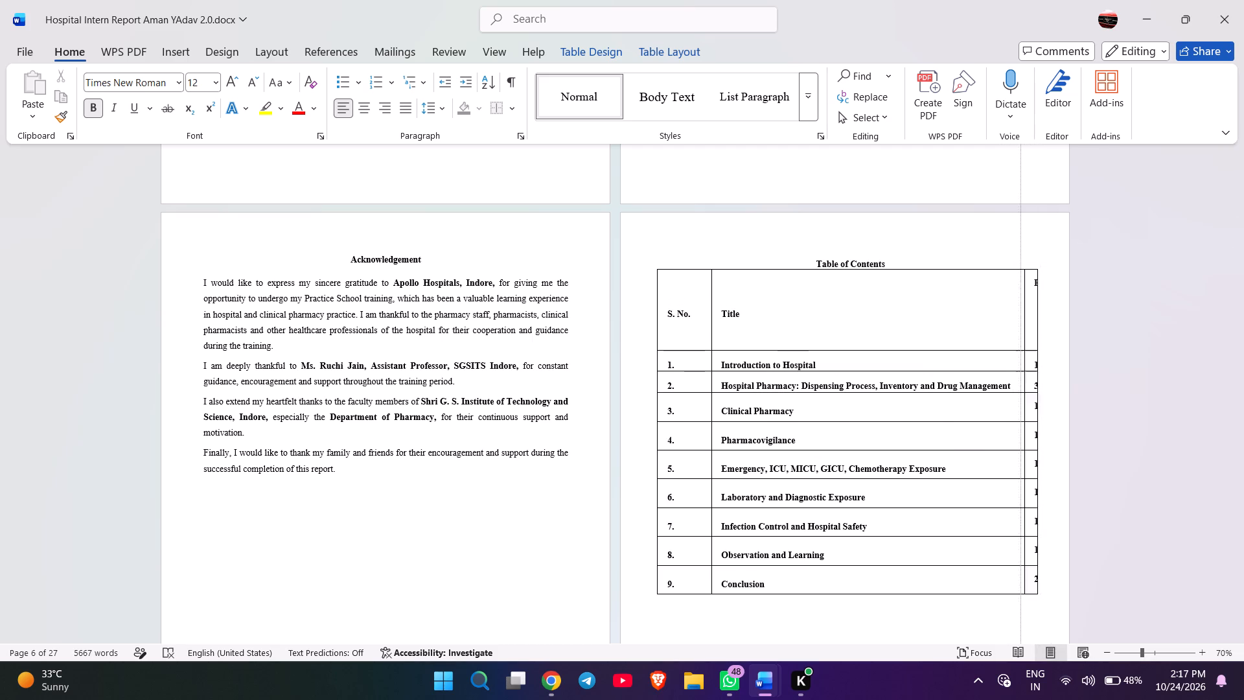
drag(1012, 334, 1019, 306)
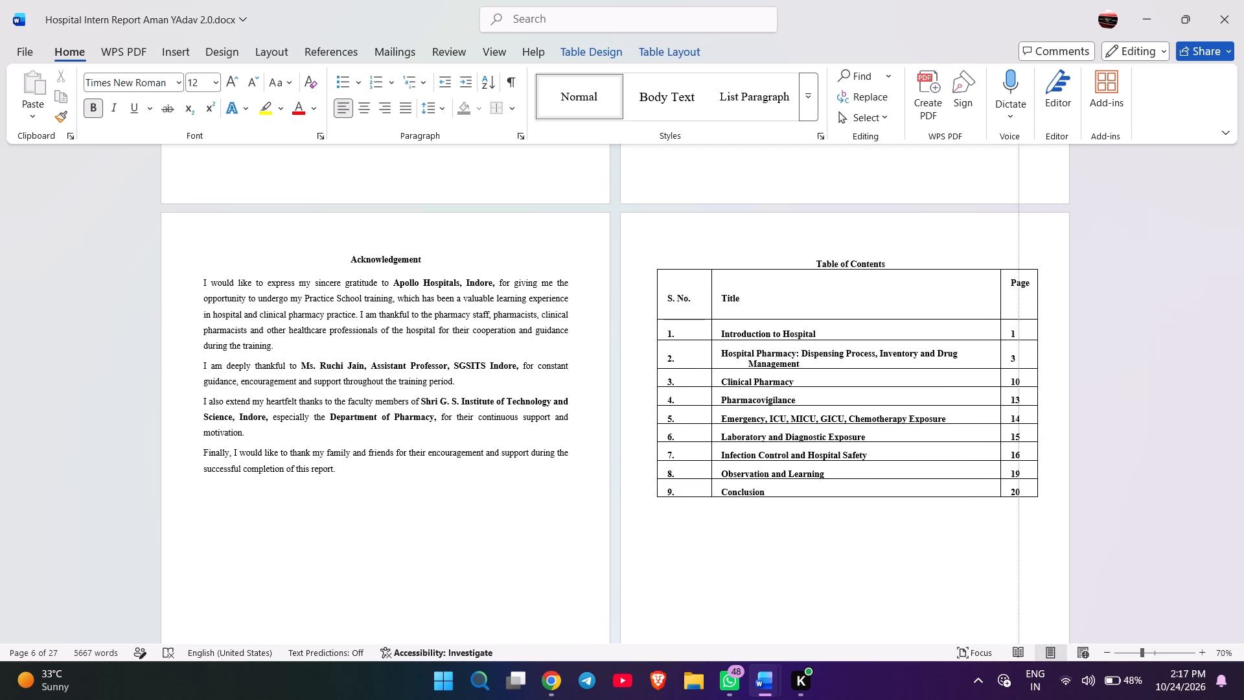
drag(1019, 306, 995, 316)
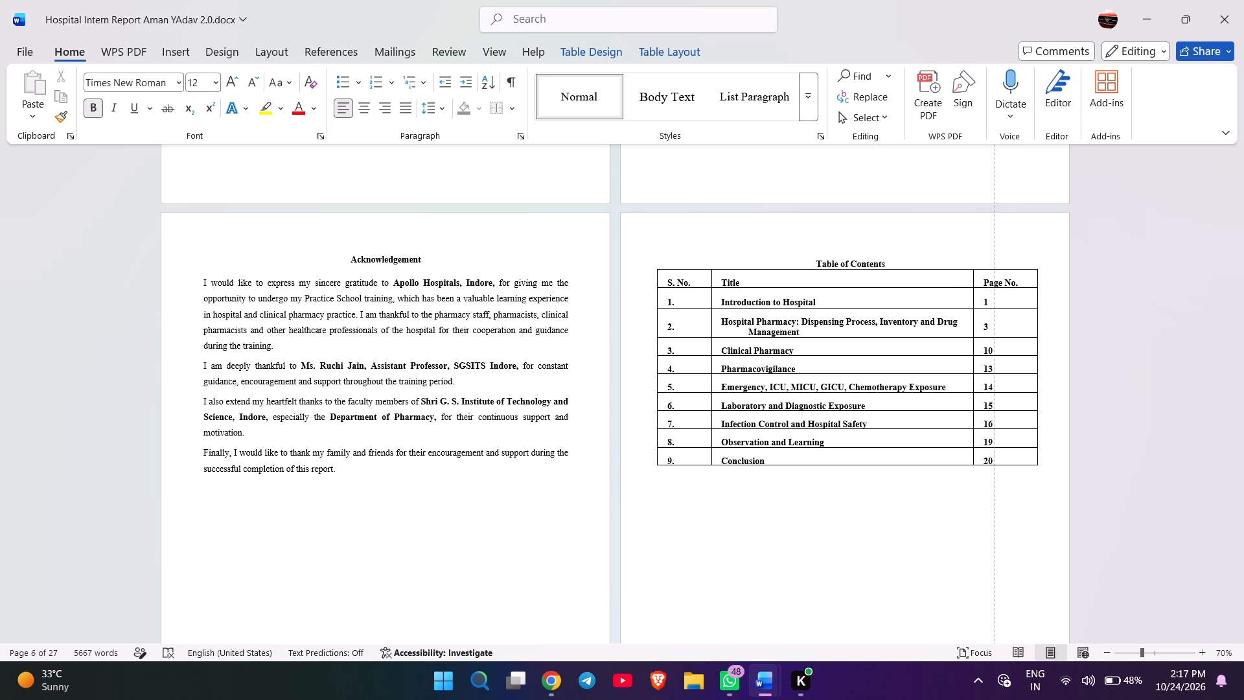
drag(995, 316, 1005, 316)
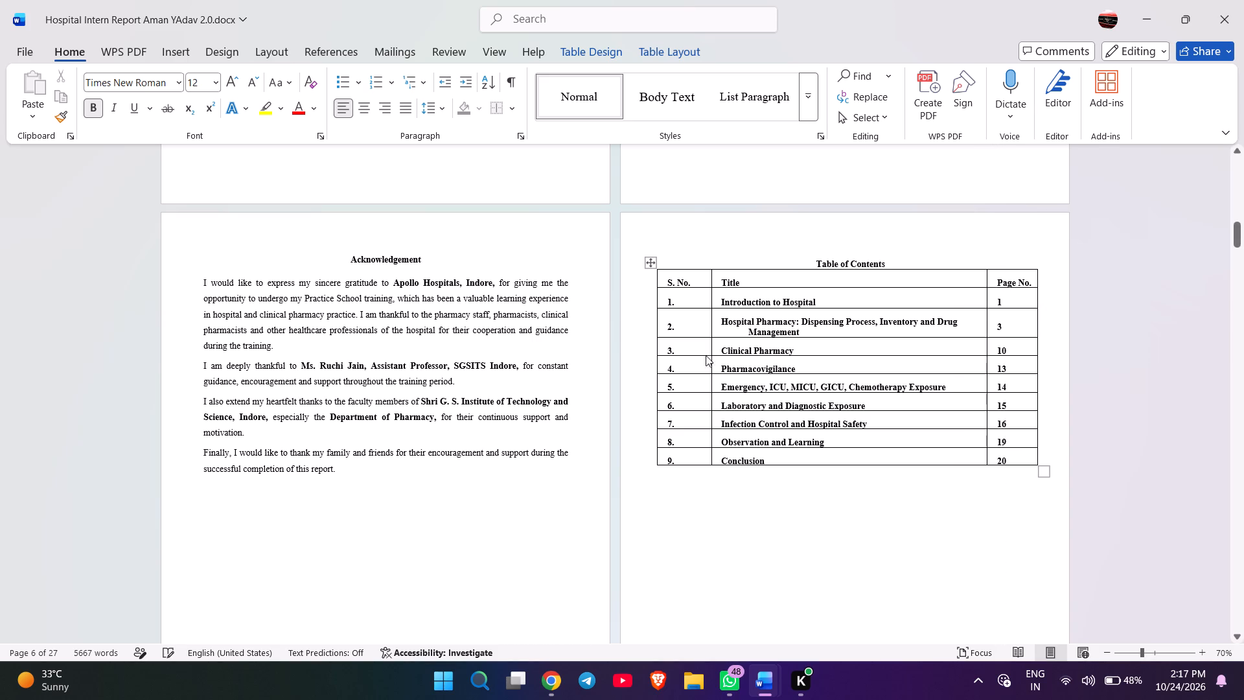
Delete the word "Process" from the row 2 title so it reads "Hospital Pharmacy: Dispensing, Inventory and Drug Management".
click(951, 326)
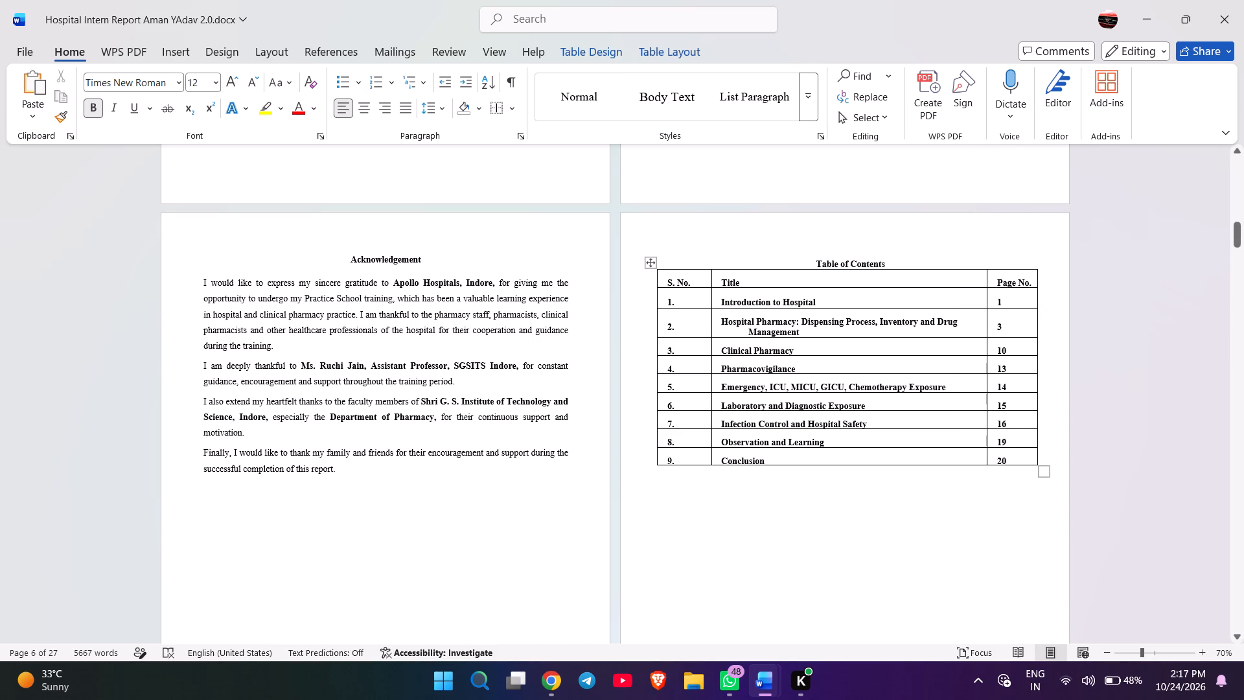
drag(847, 321, 873, 322)
key(BackSpace)
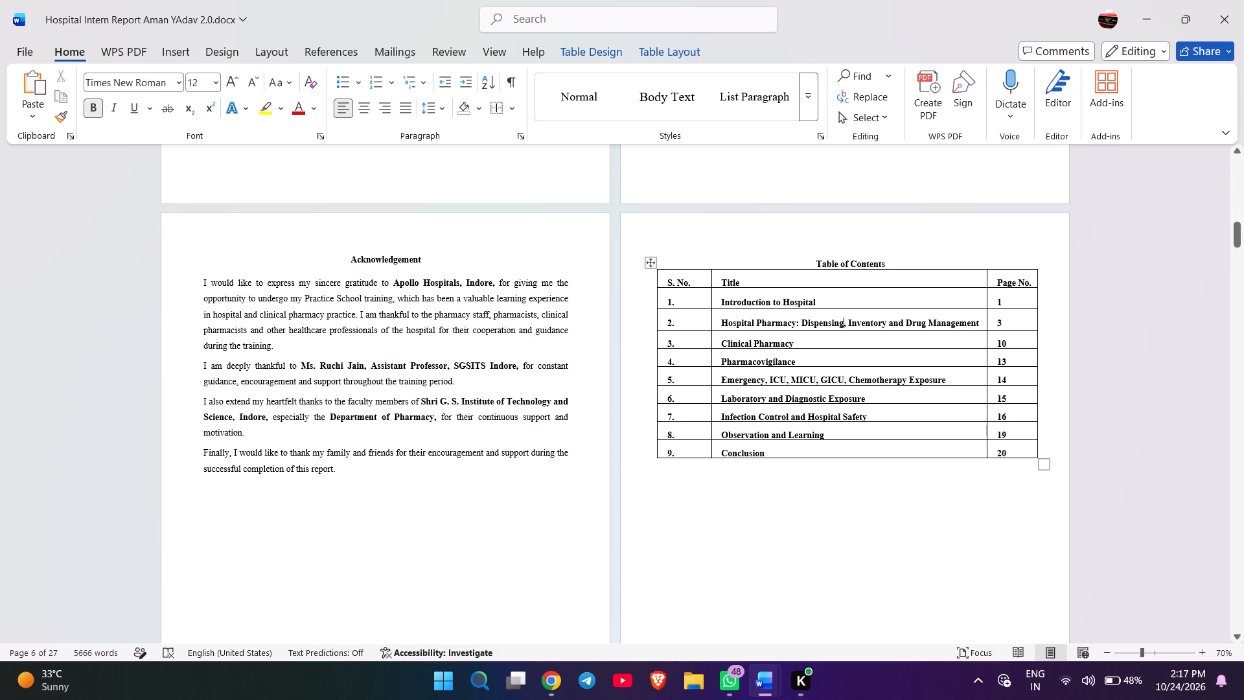
click(806, 587)
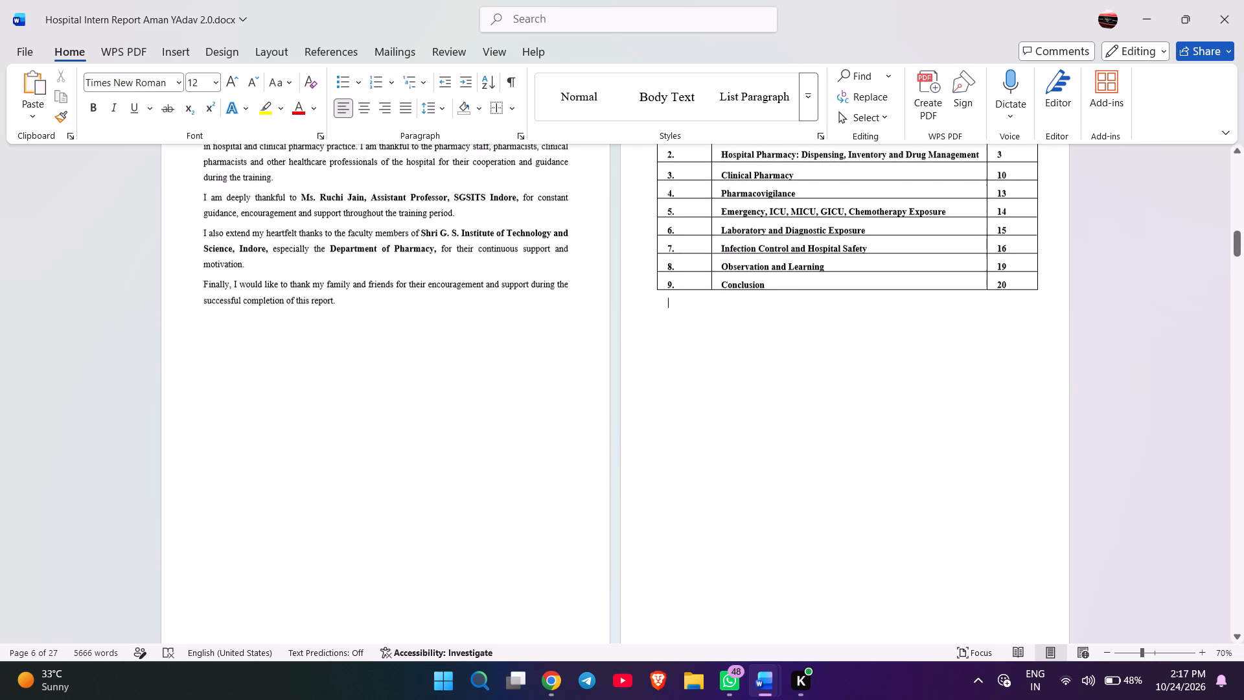
Examine the indent, spacing and pagination settings of the Acknowledgement's body paragraphs without changing them.
click(325, 344)
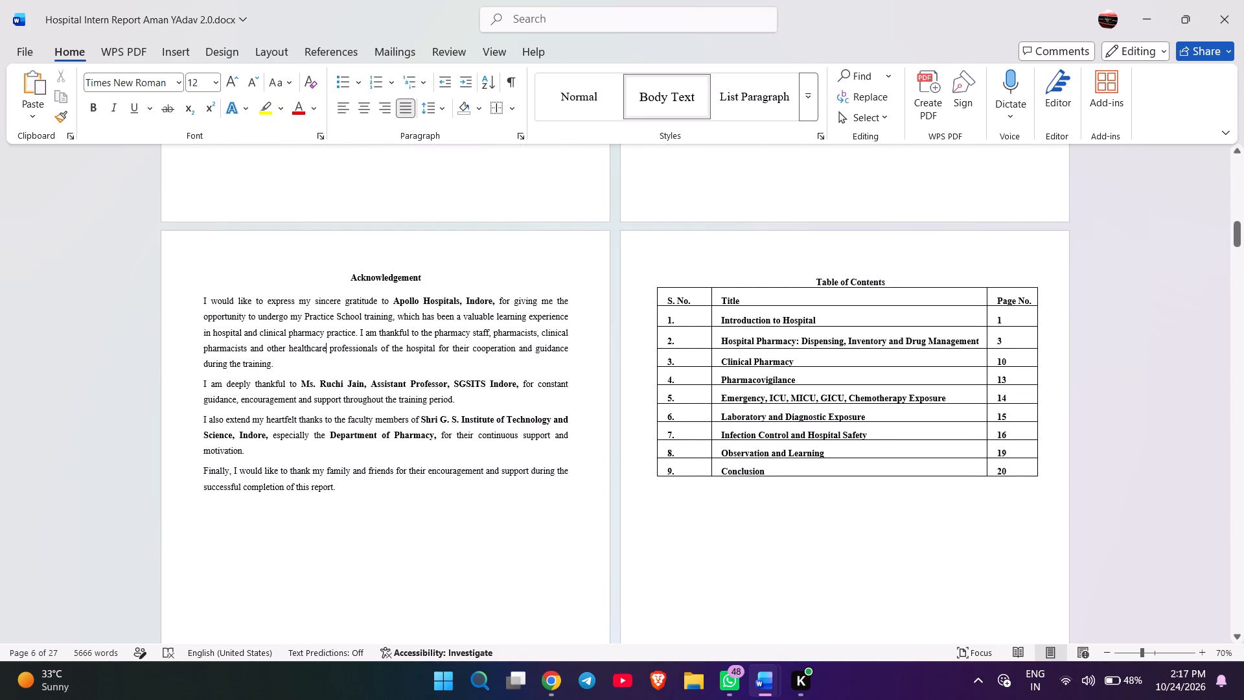
drag(198, 290, 310, 409)
right_click(310, 409)
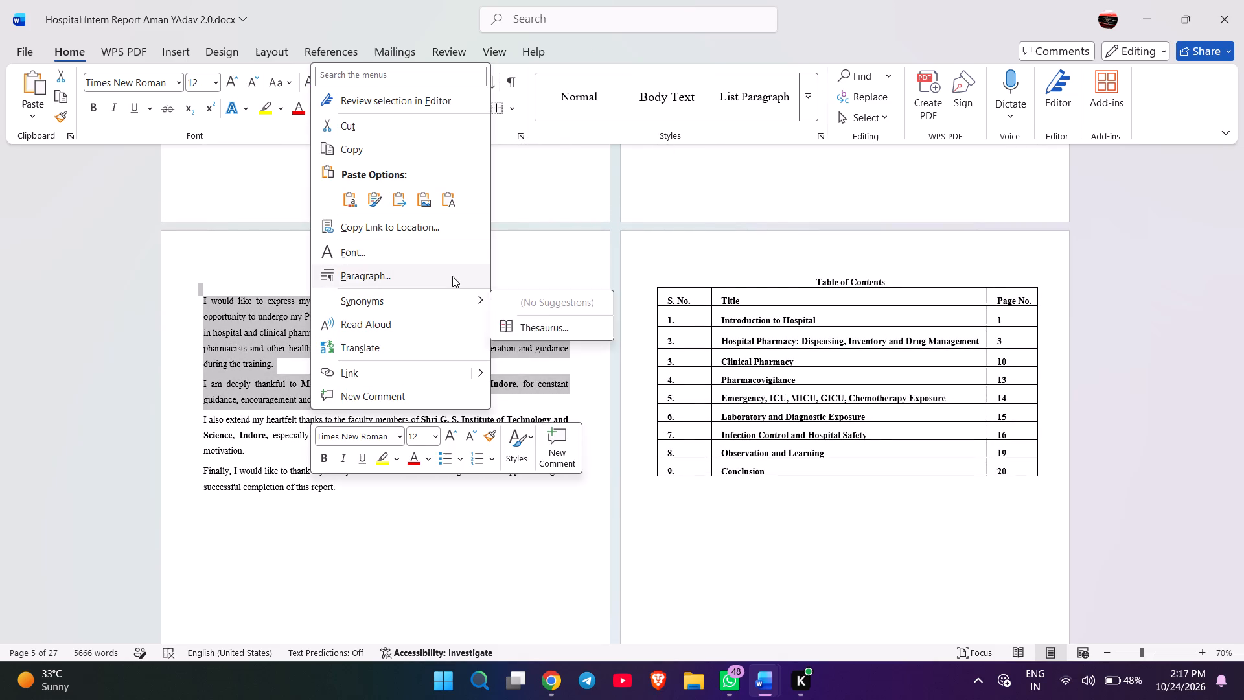
click(452, 276)
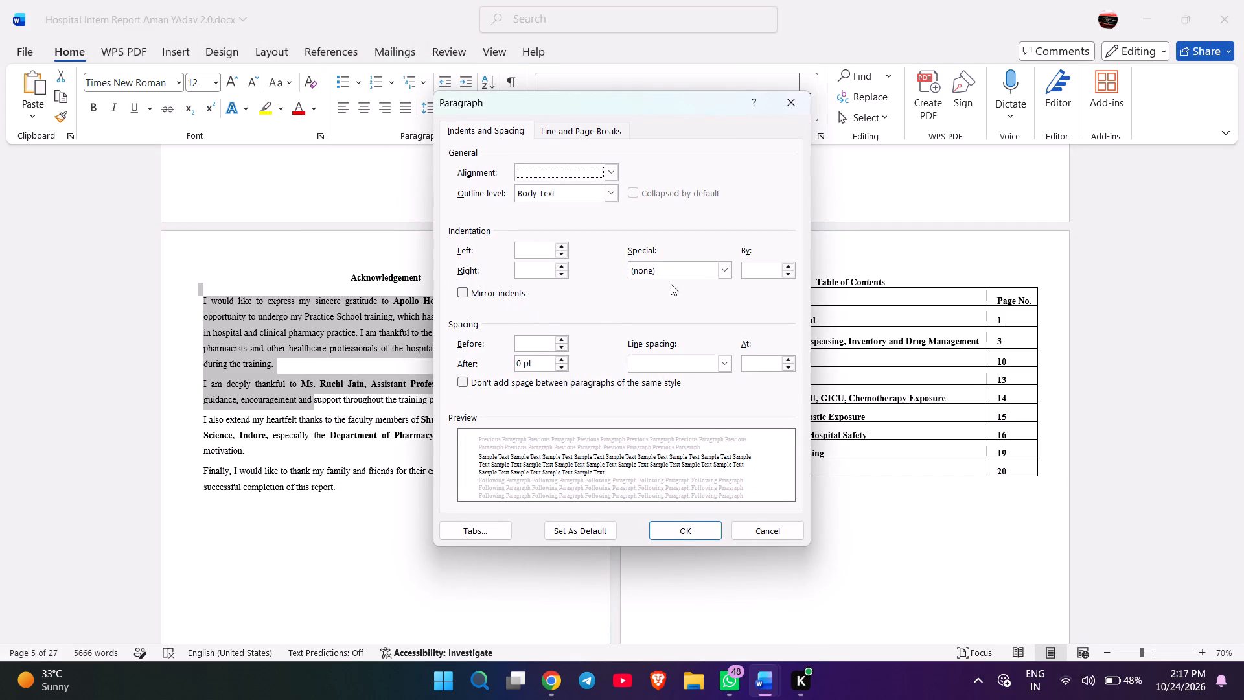
click(325, 348)
click(325, 348)
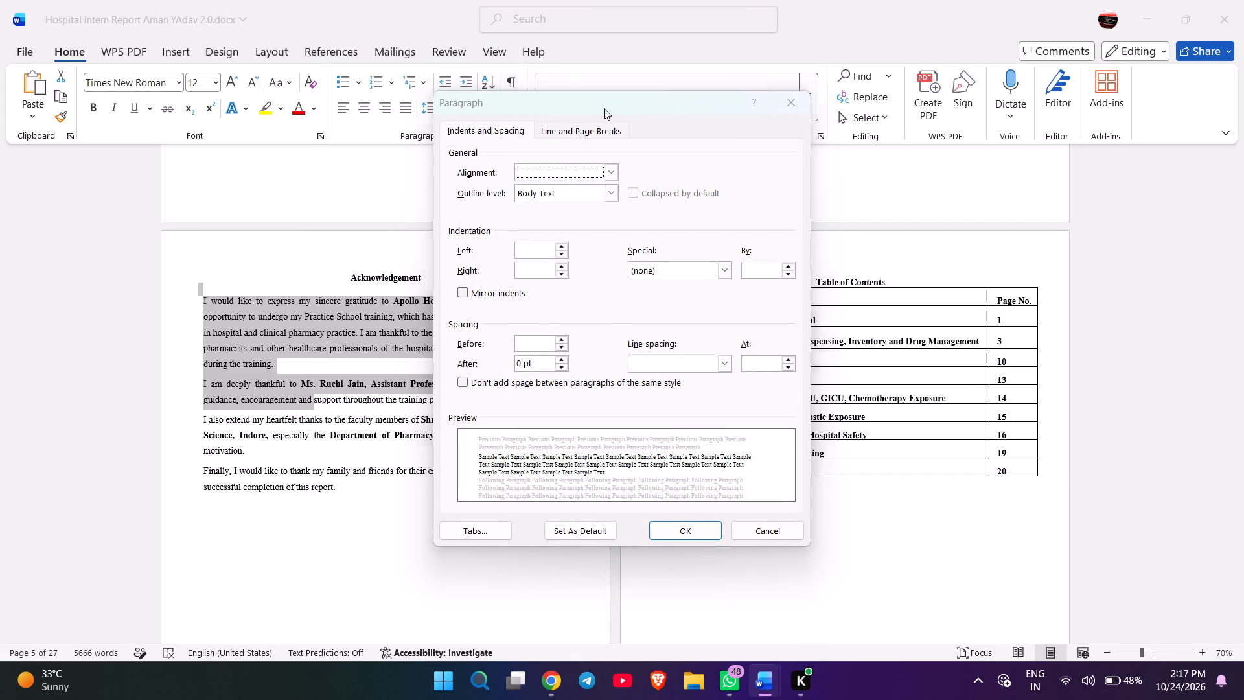
click(581, 131)
click(789, 100)
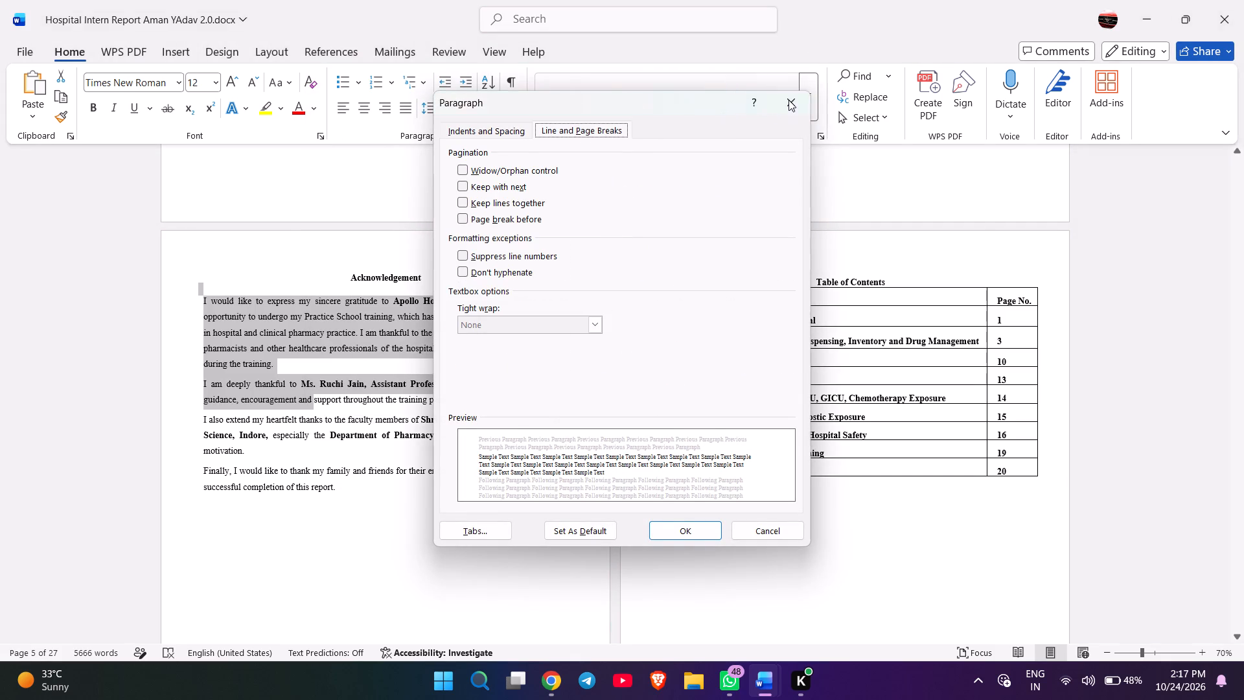
click(301, 351)
right_click(340, 336)
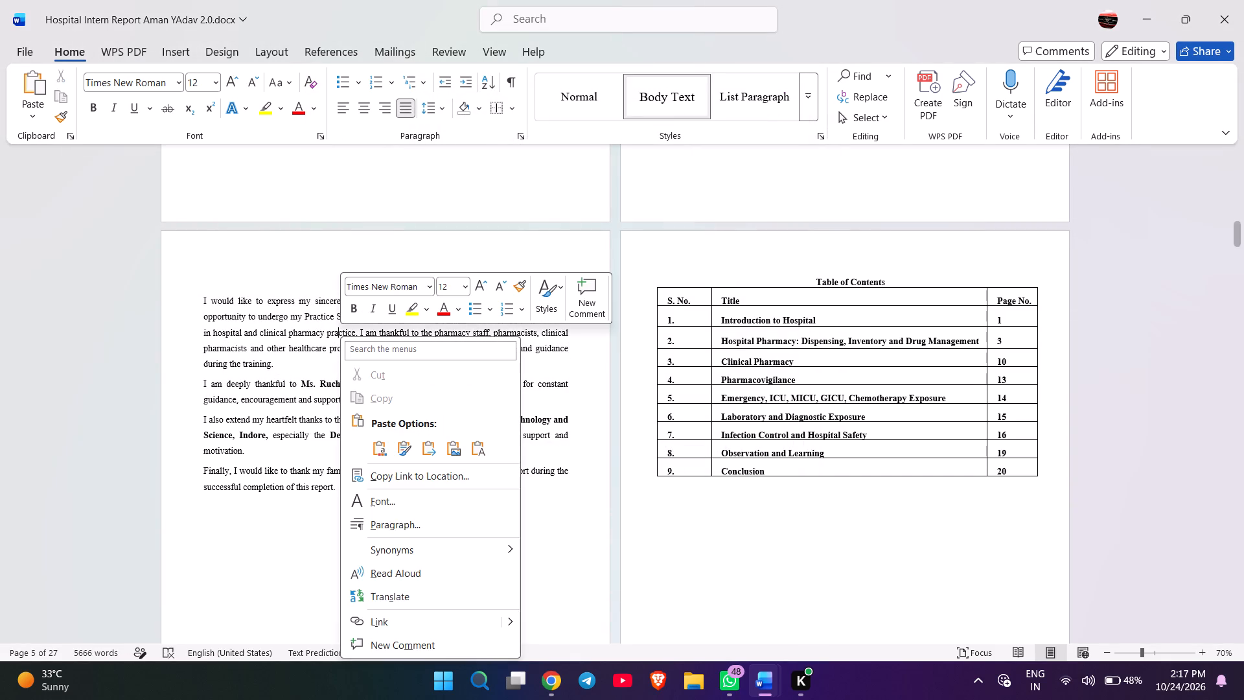
click(420, 519)
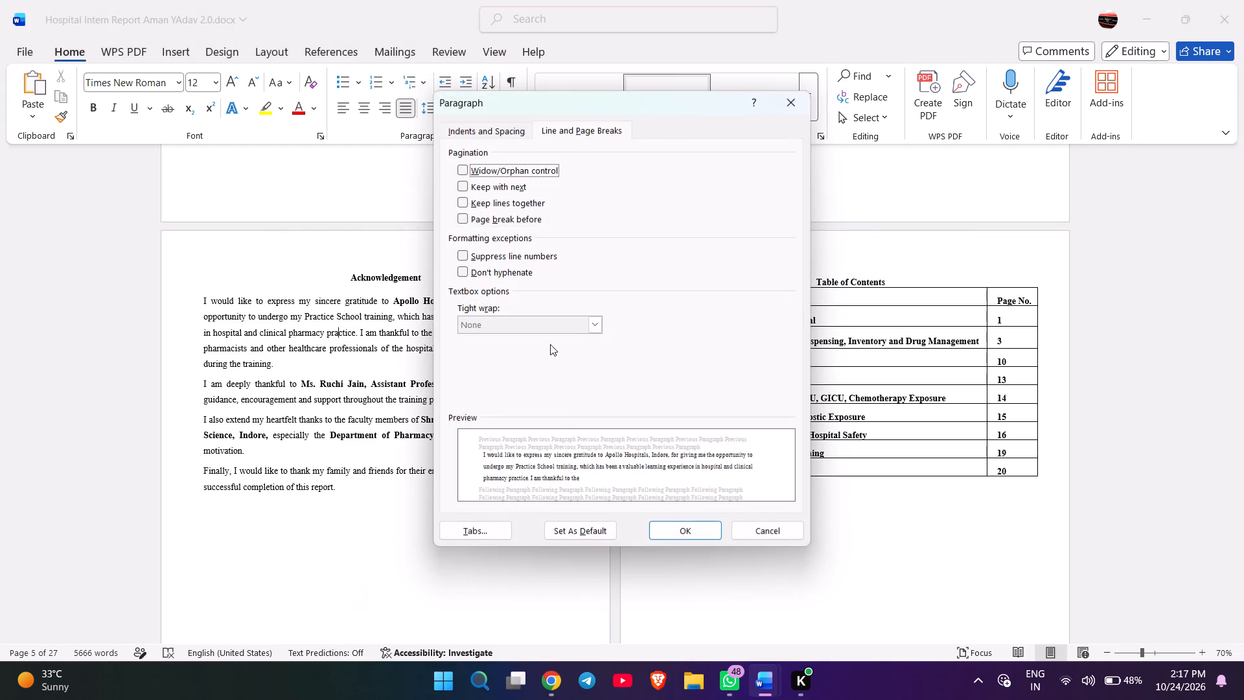
click(509, 129)
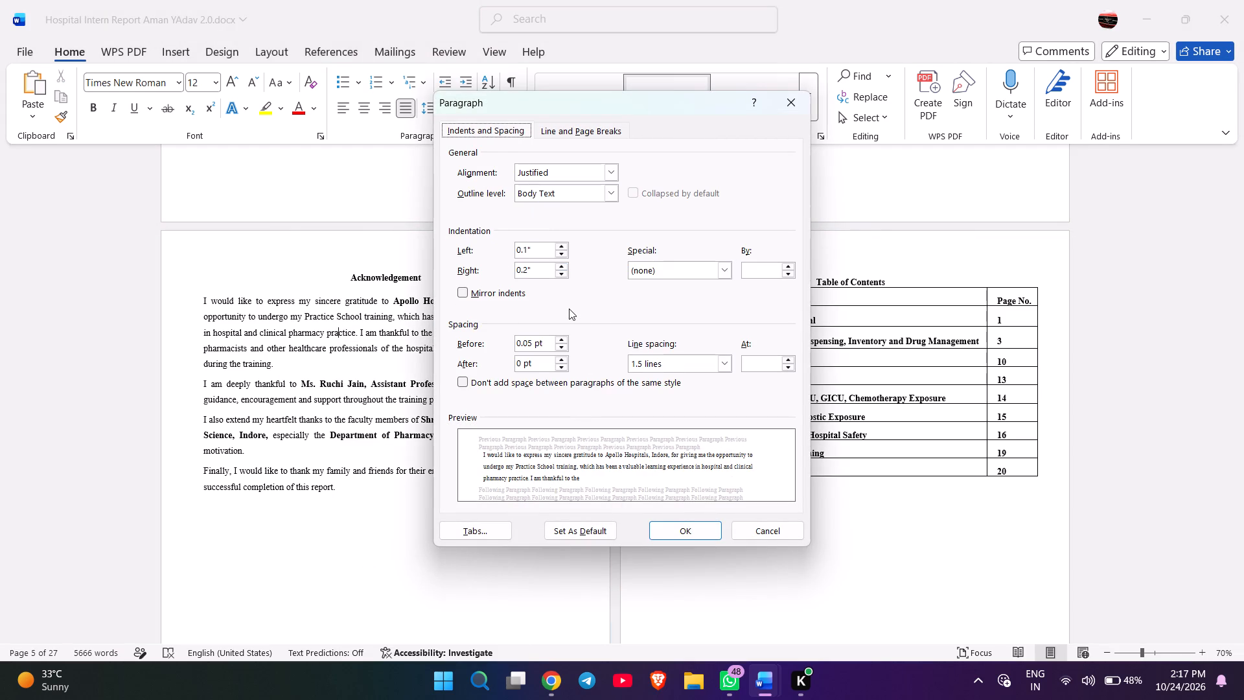
click(789, 104)
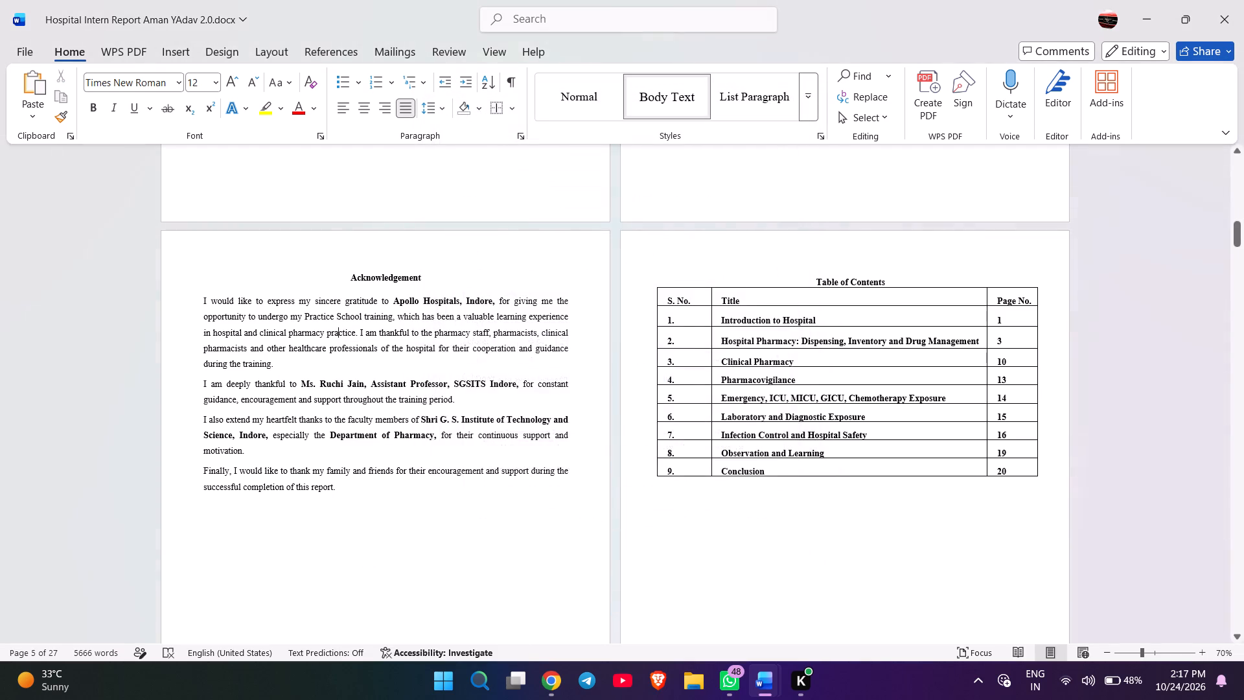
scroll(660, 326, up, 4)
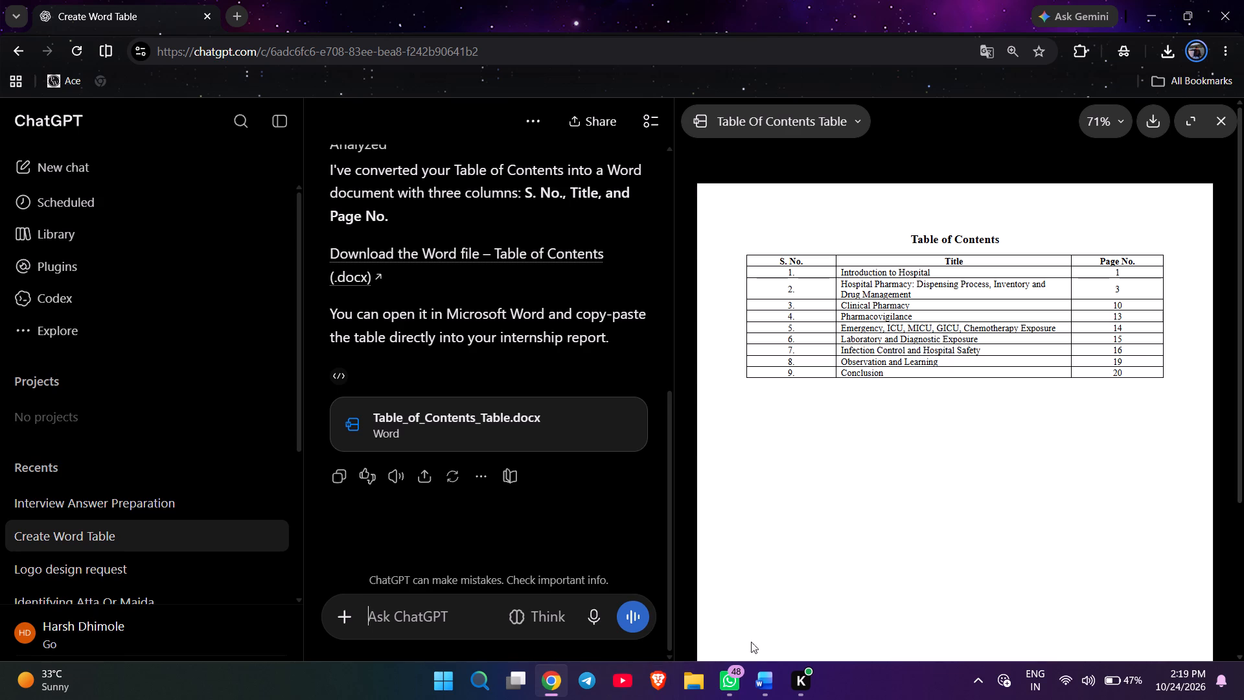
Switch back to the Hospital Intern Report in Word and review its pages from the cover through Introduction to Hospital.
click(764, 677)
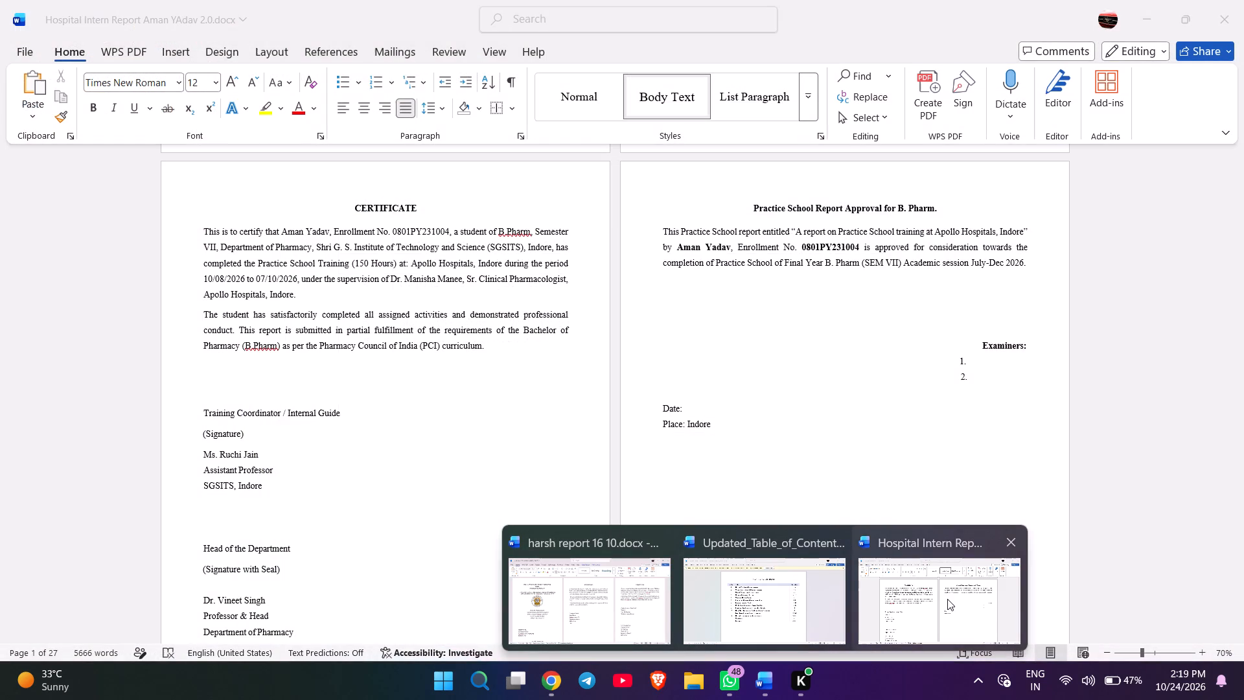
click(947, 599)
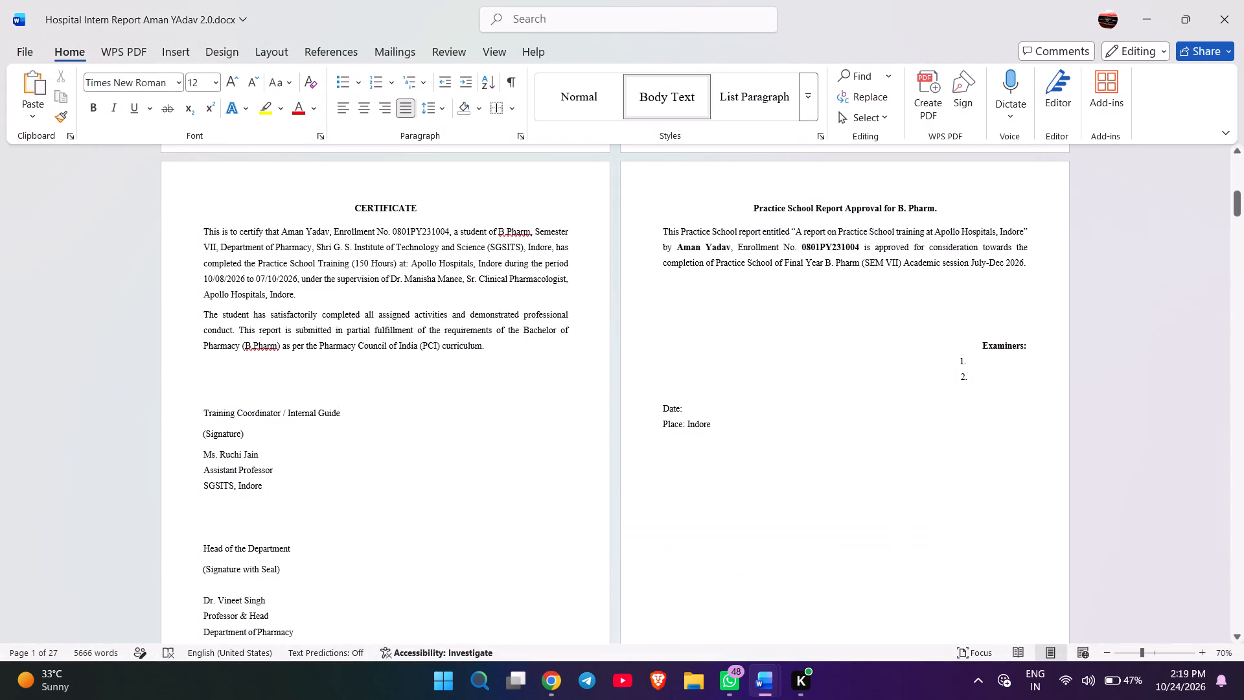
scroll(625, 474, up, 6)
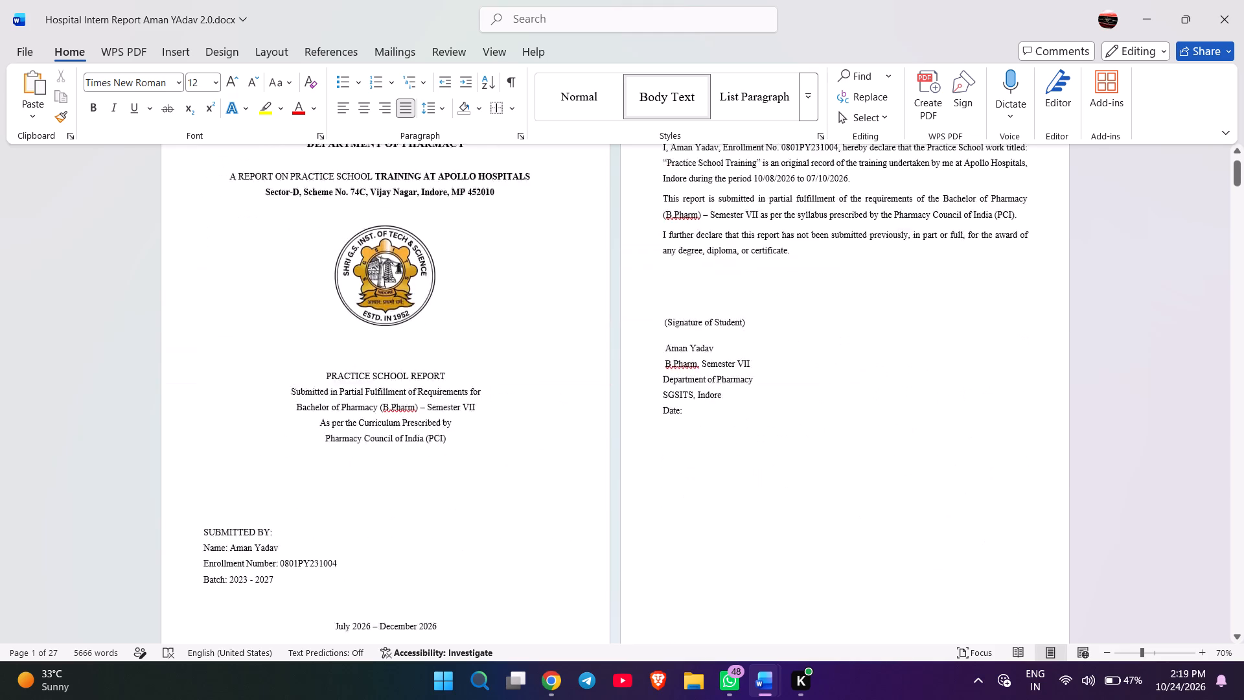
scroll(625, 474, up, 3)
scroll(625, 474, down, 3)
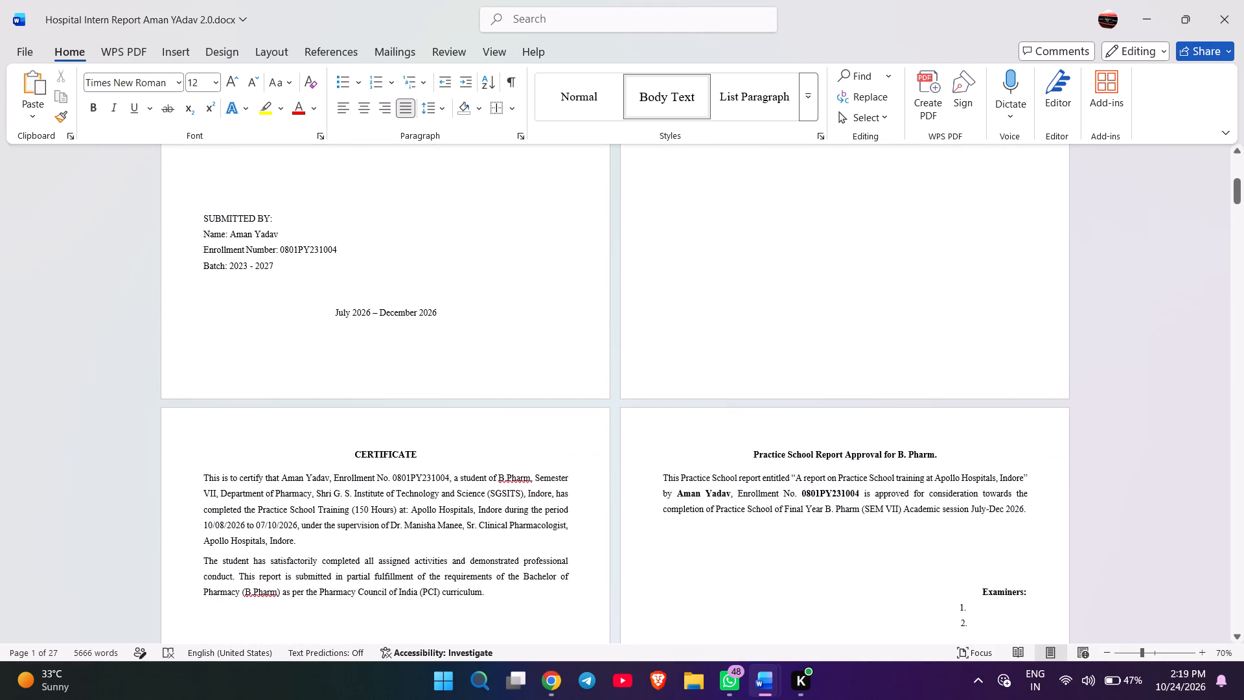
scroll(625, 474, down, 4)
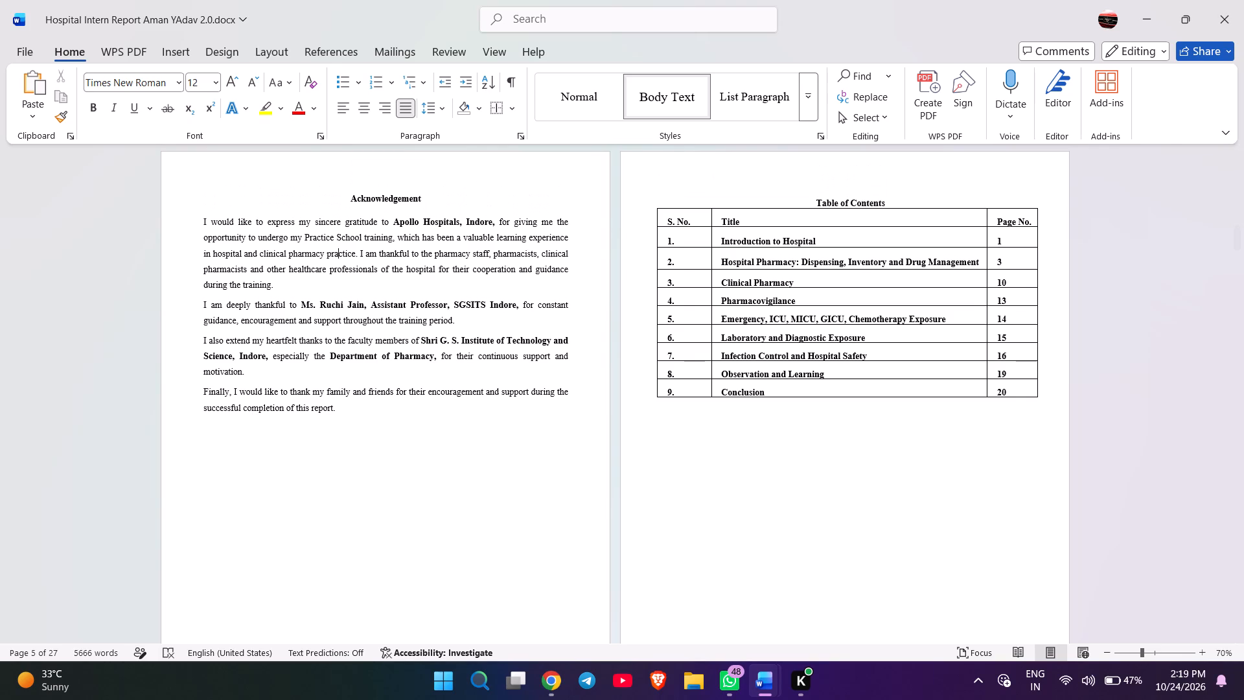
scroll(625, 474, down, 3)
scroll(625, 474, up, 1)
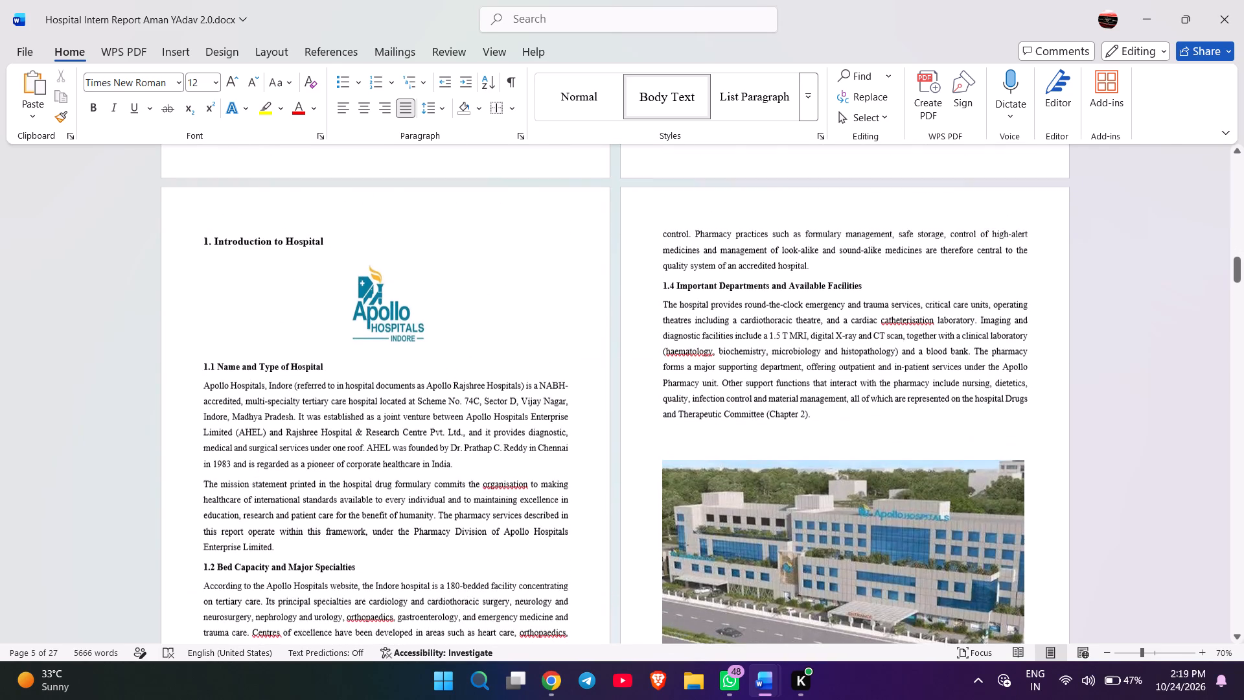
Check the indentation and spacing settings of the body paragraph under 1.1 Name and Type of Hospital without changing them.
scroll(625, 474, up, 1)
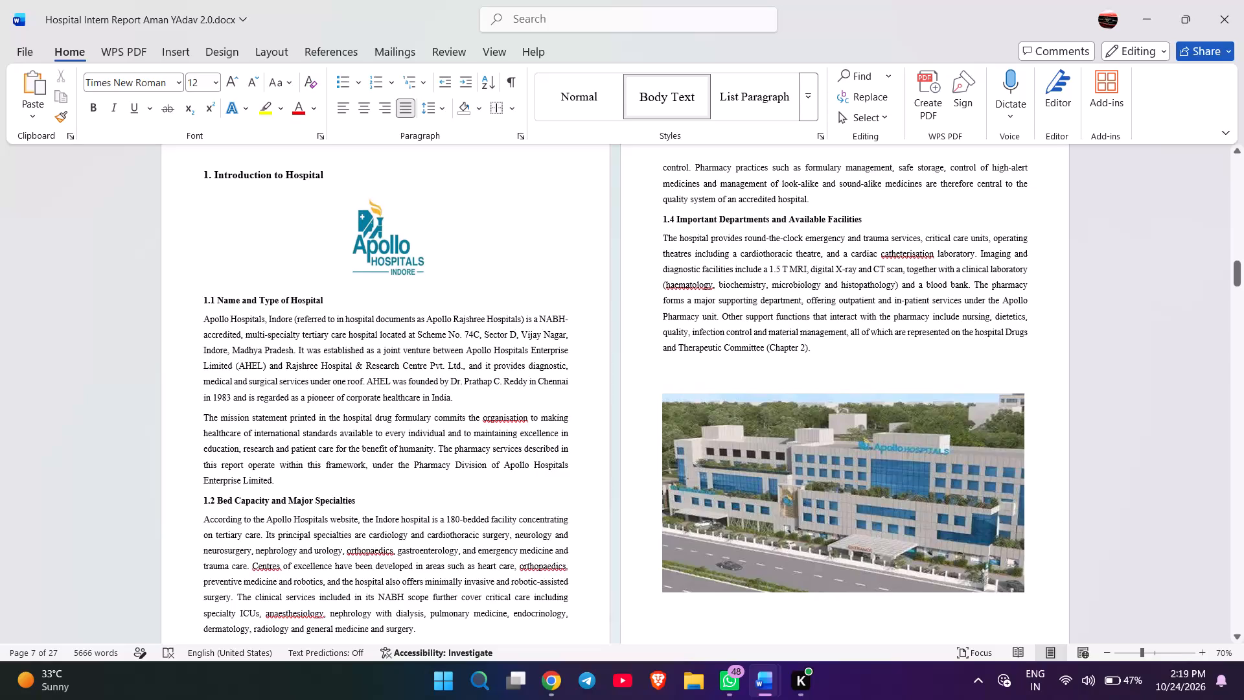
click(405, 412)
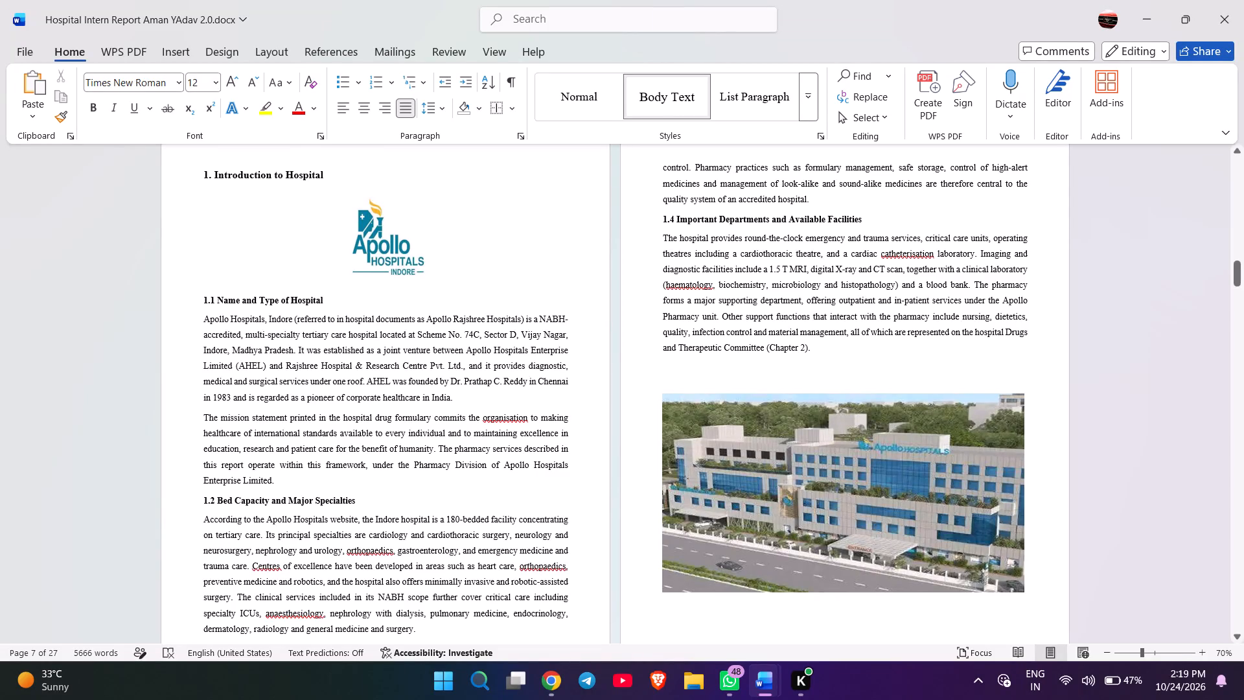
right_click(270, 383)
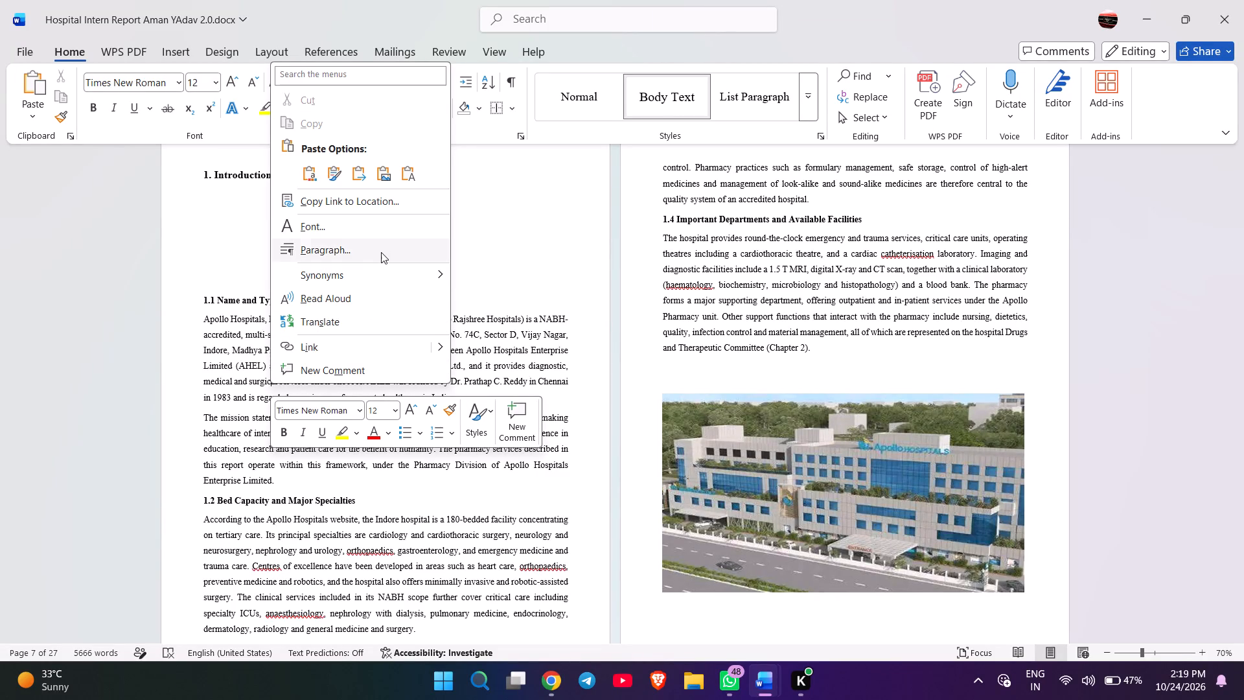
click(381, 247)
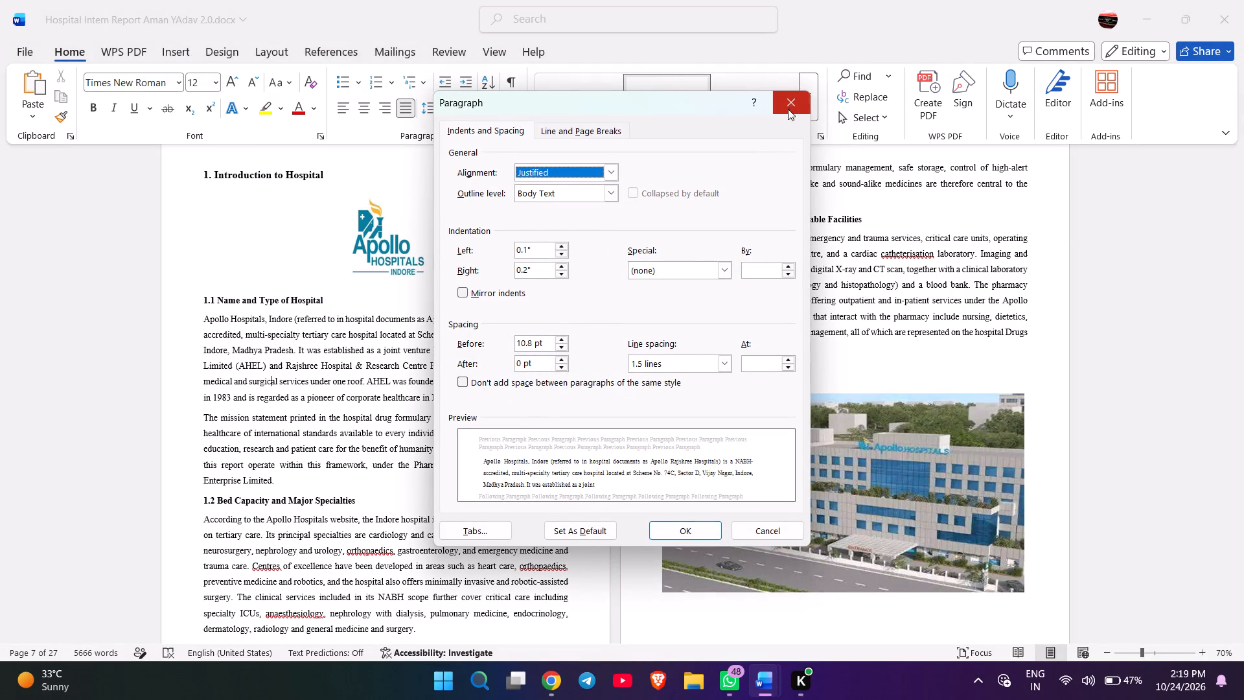
click(800, 102)
Review the Hospital Pharmacy chapter and check the paragraph settings of the high-alert medicines text in section 2.5 without changing them.
scroll(763, 389, down, 1)
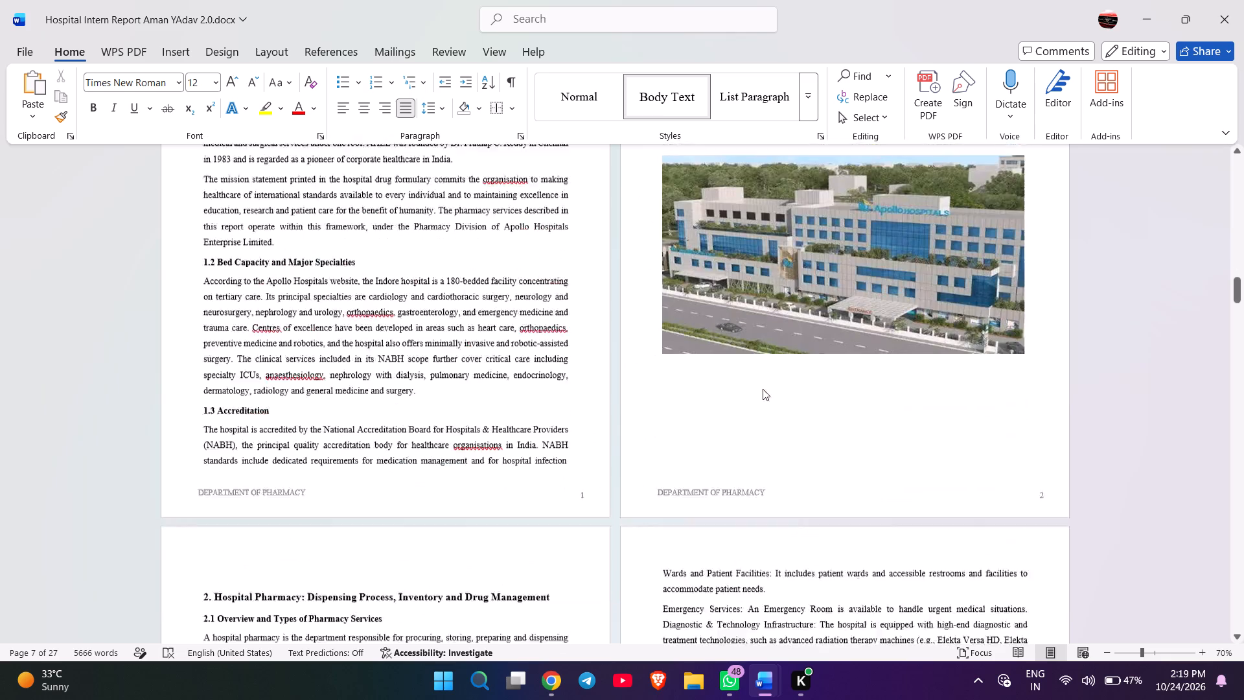
scroll(763, 389, down, 4)
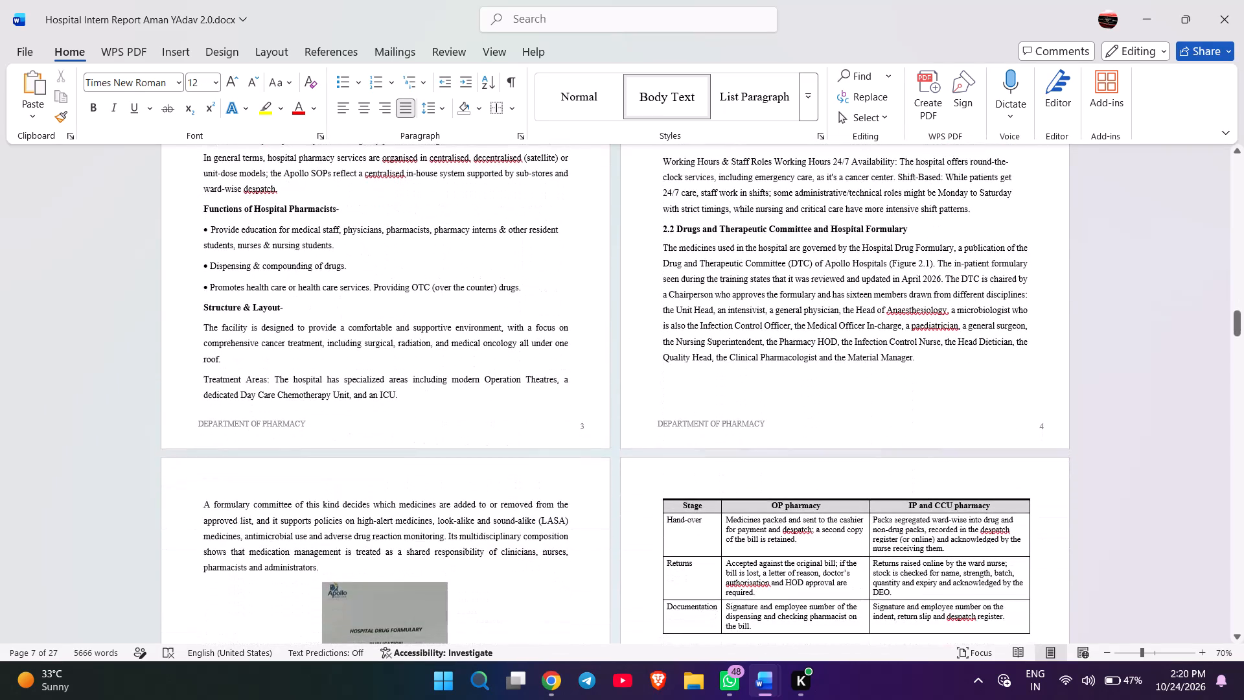
scroll(763, 389, down, 6)
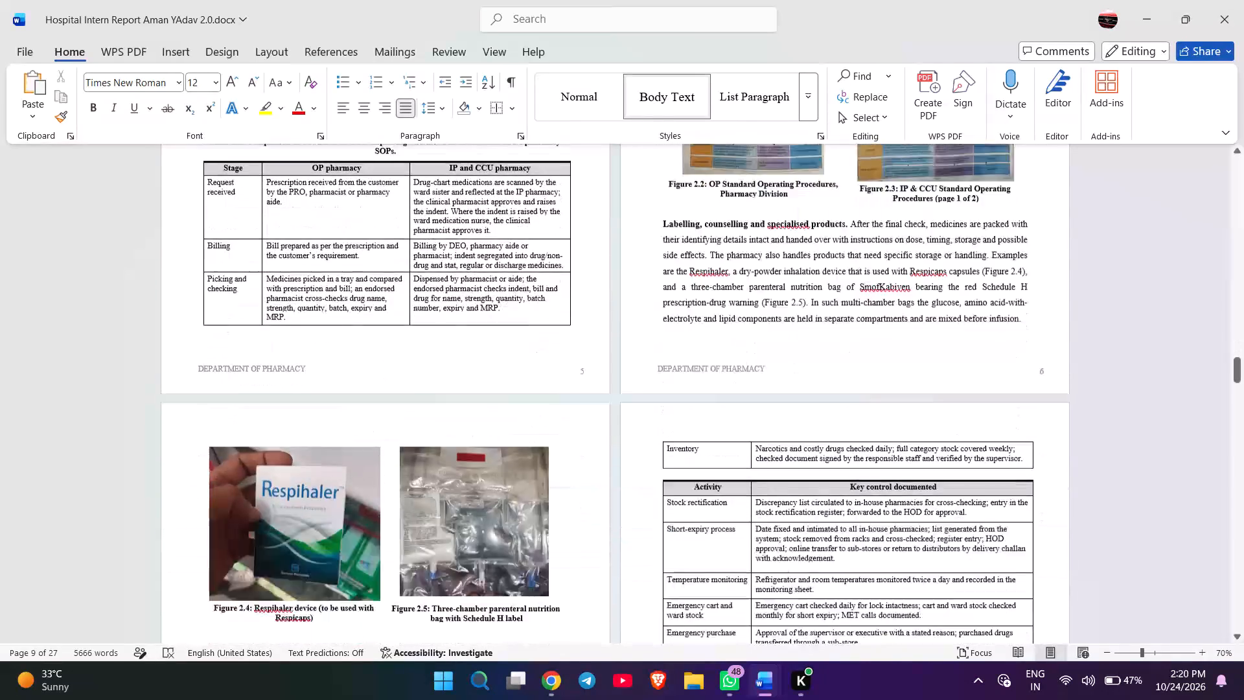
scroll(763, 389, down, 3)
right_click(763, 389)
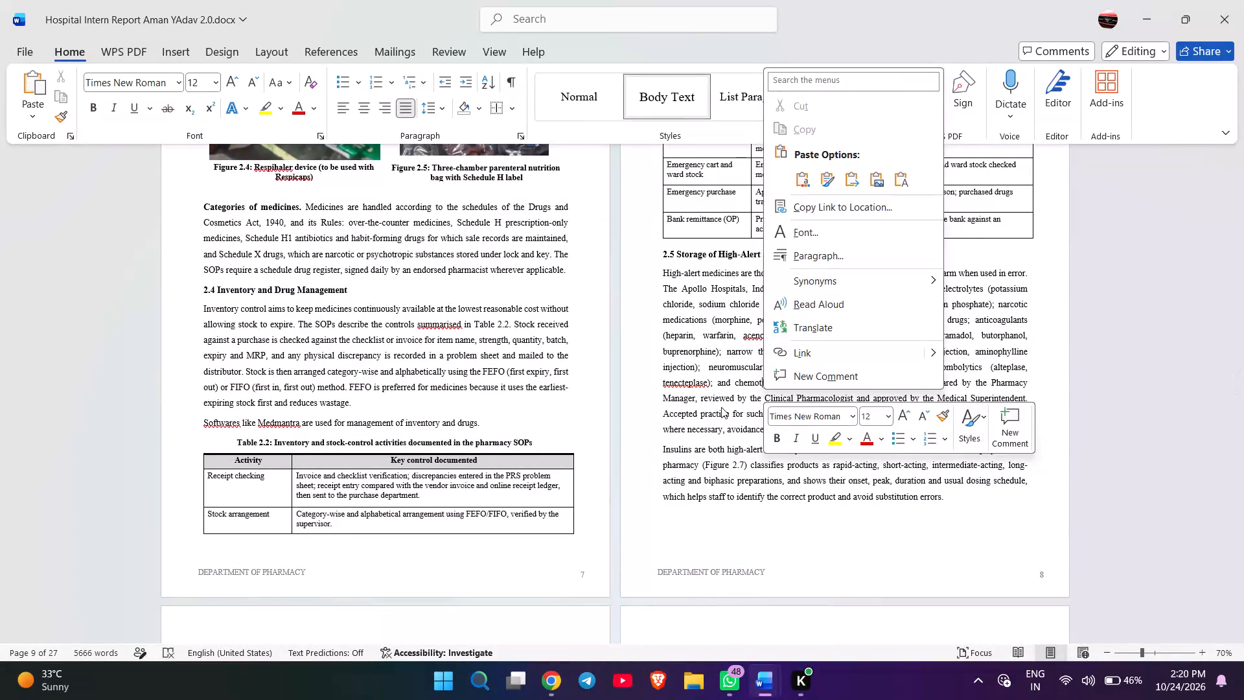
right_click(721, 407)
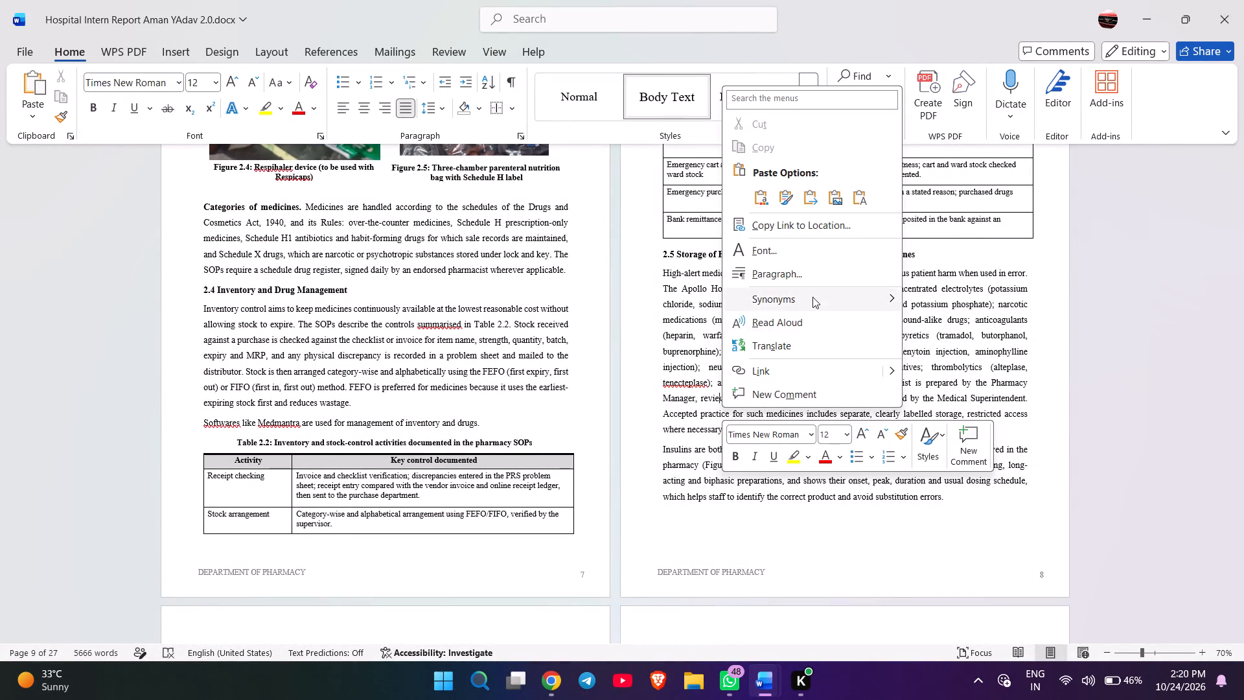
click(822, 270)
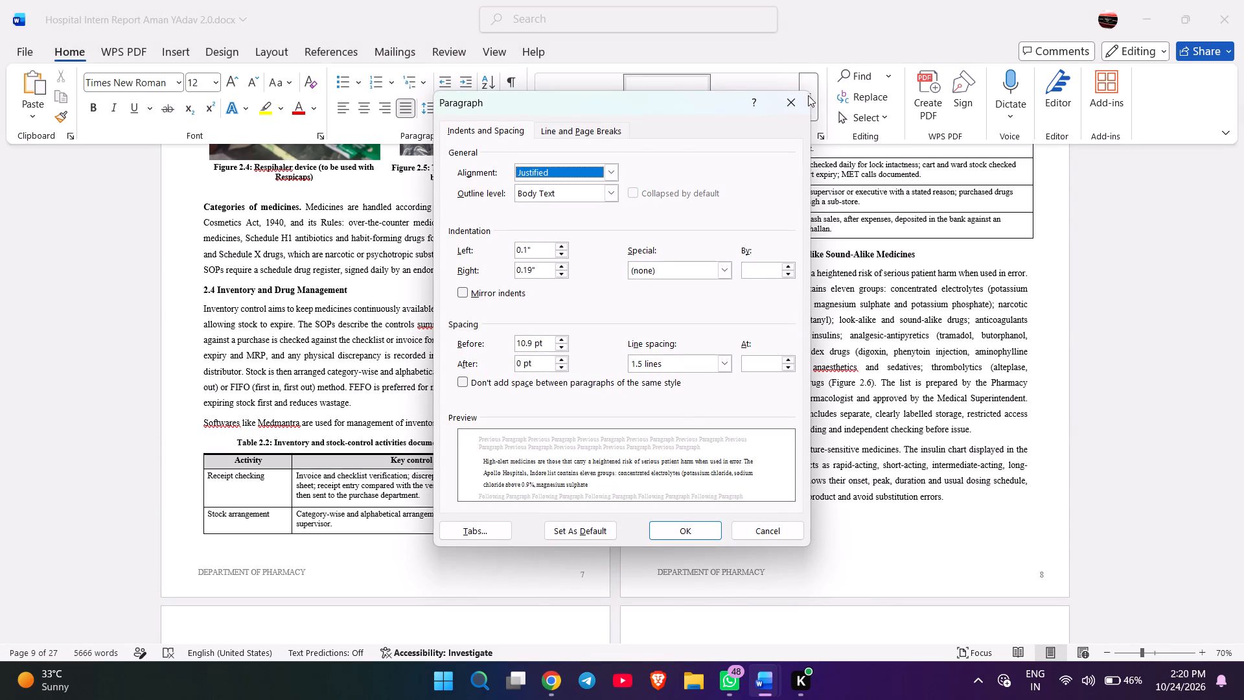
click(808, 96)
Review the remaining pages from the high-alert medications figures through the References, and recheck the cover and Declaration pages.
scroll(717, 342, down, 7)
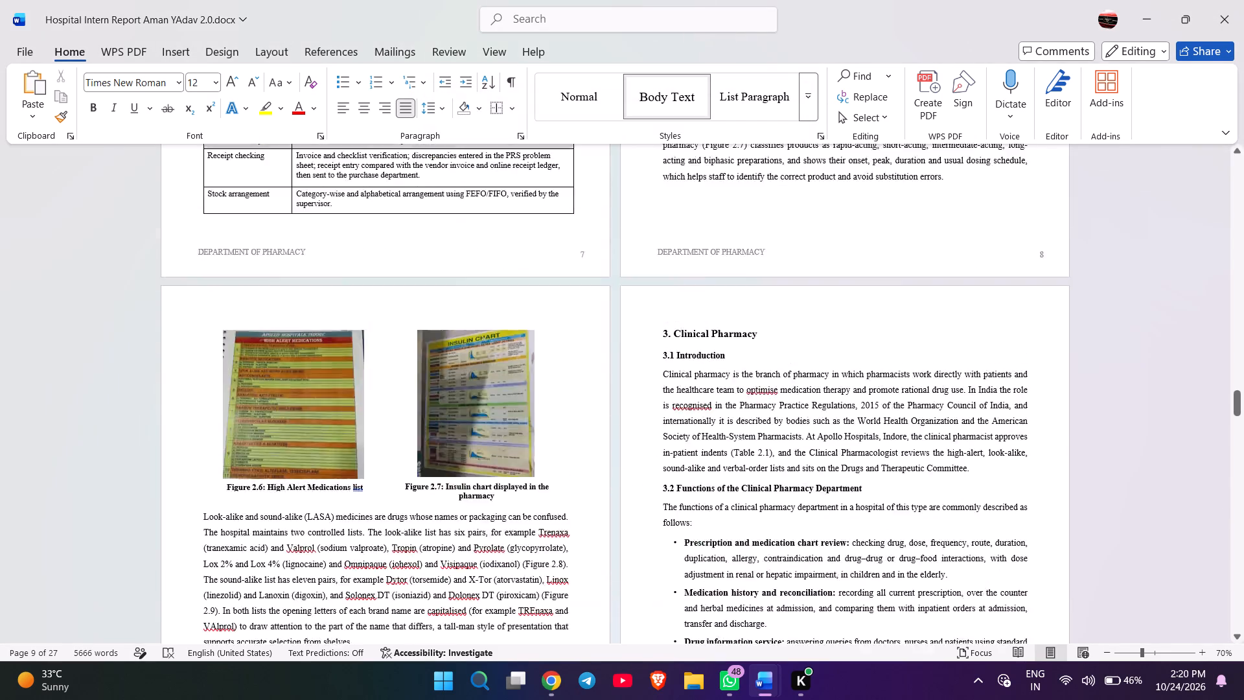
scroll(717, 342, down, 14)
scroll(717, 342, up, 1)
scroll(717, 342, down, 1)
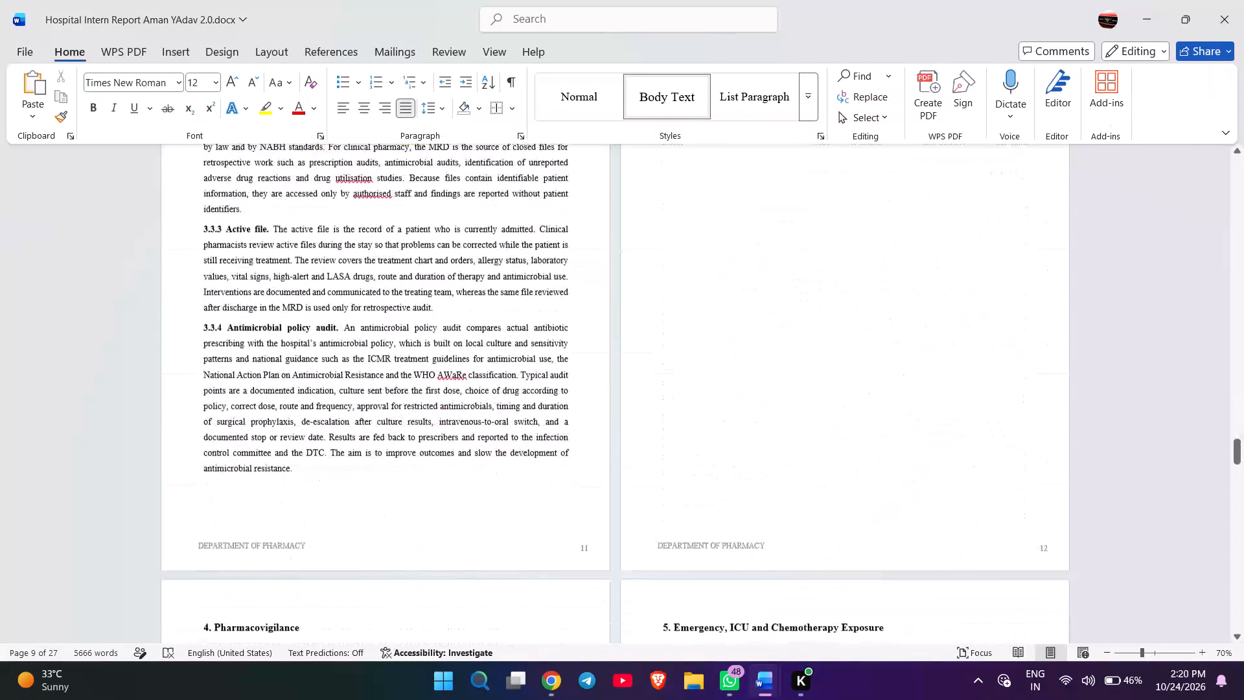
scroll(717, 342, up, 2)
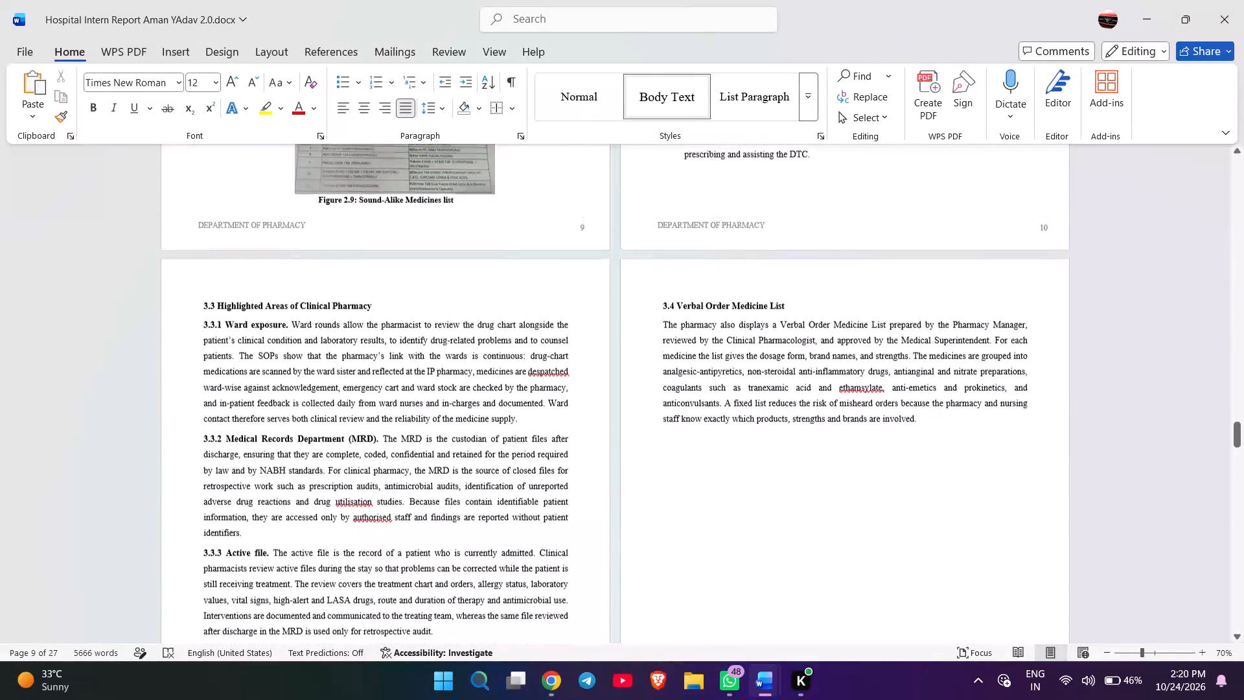
scroll(717, 342, down, 3)
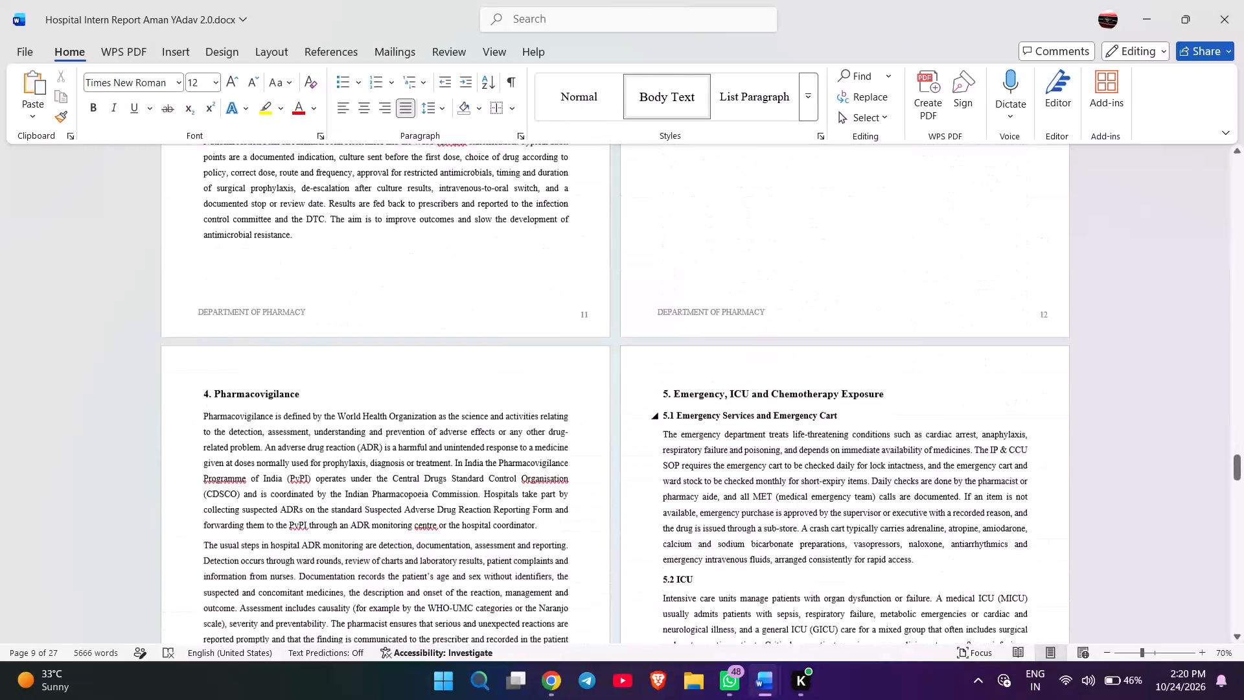
scroll(717, 342, down, 4)
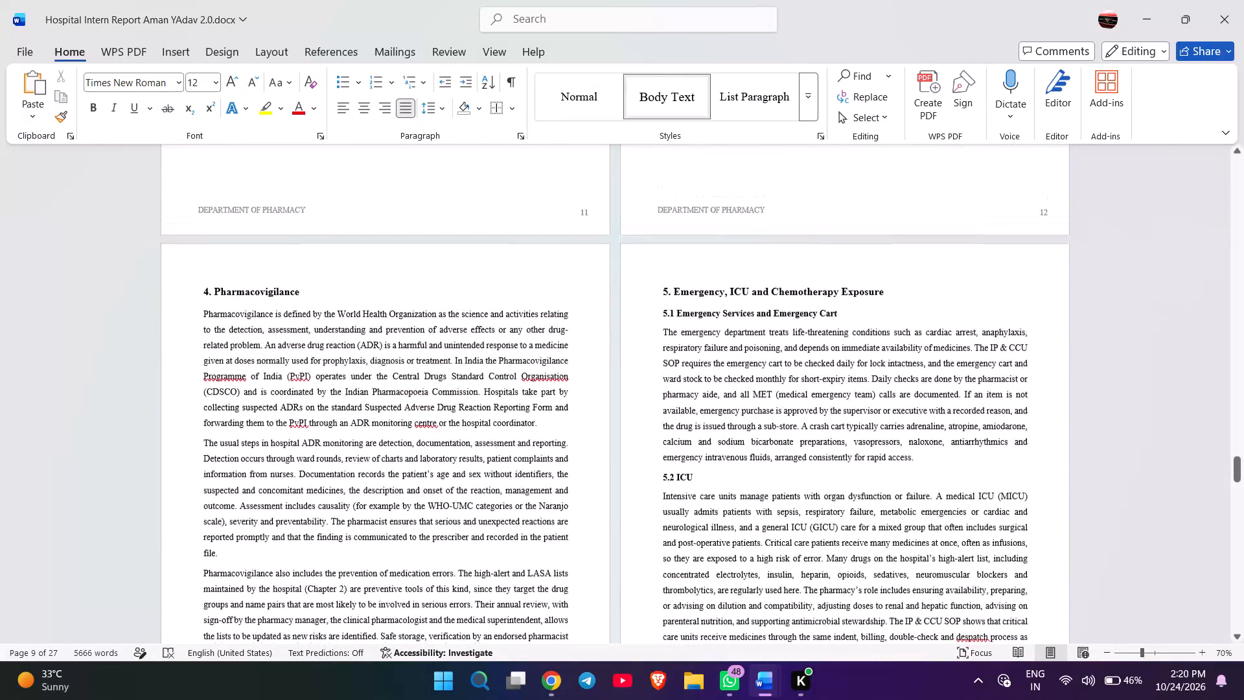
scroll(717, 342, down, 3)
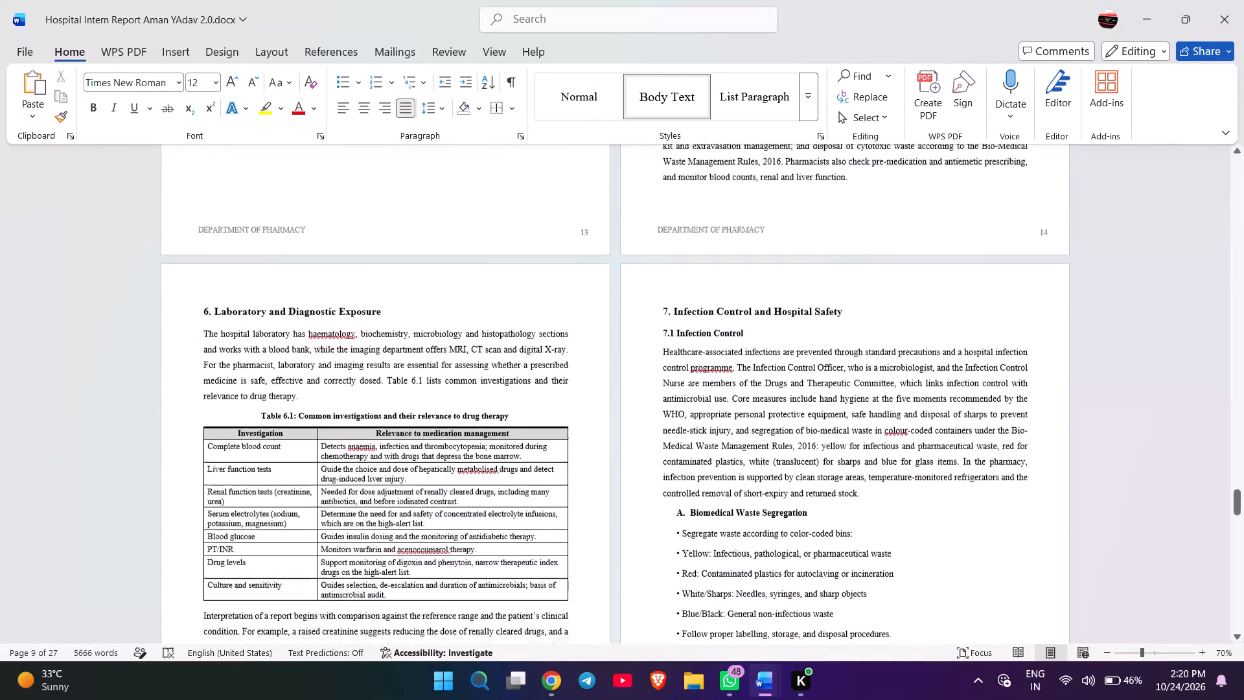
scroll(717, 342, down, 6)
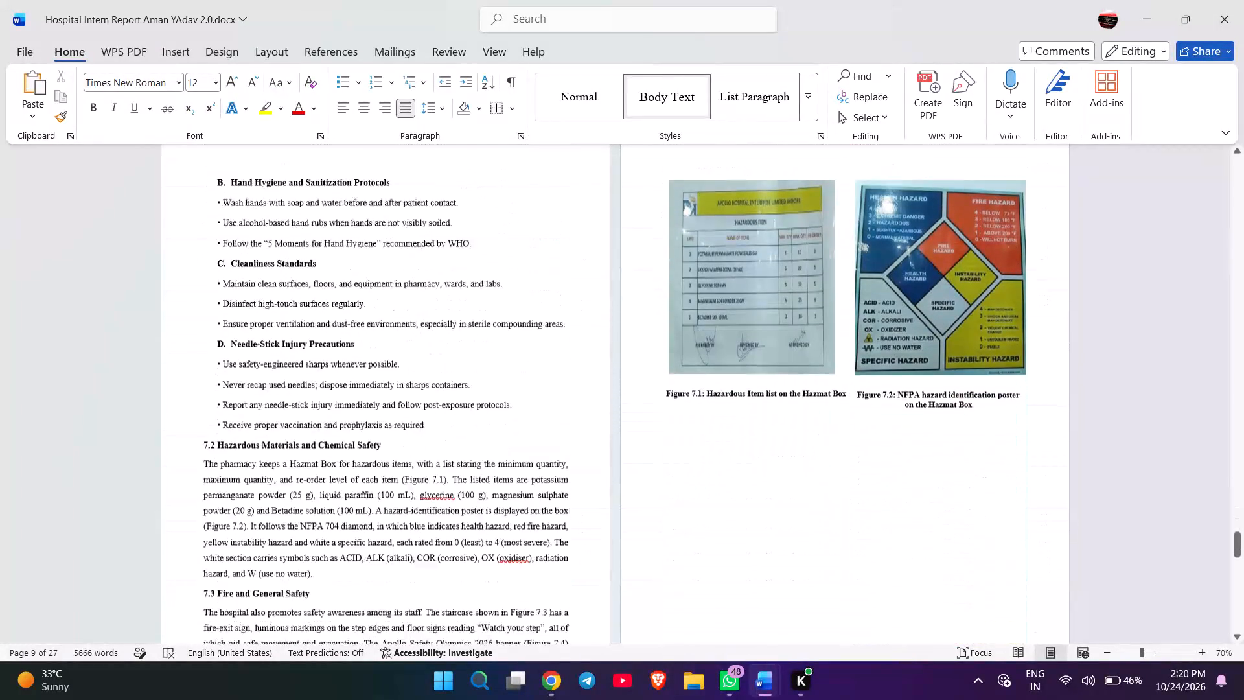
scroll(717, 342, down, 7)
scroll(717, 342, up, 1)
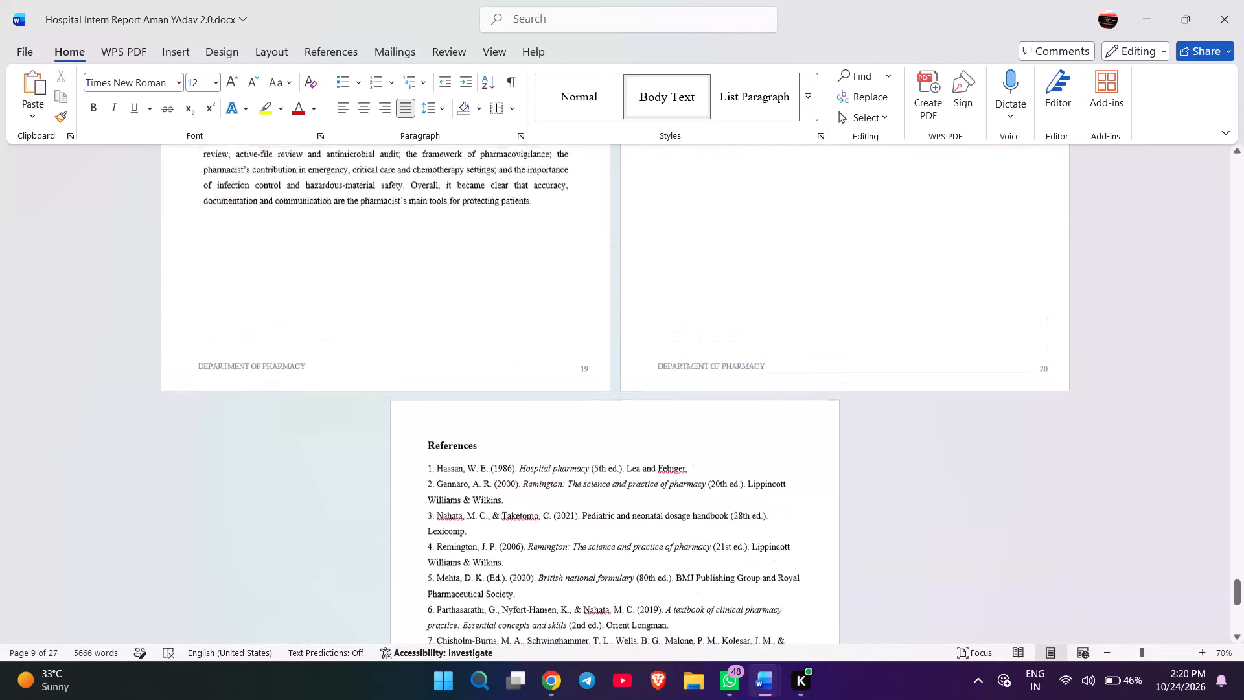
scroll(717, 342, up, 1)
scroll(717, 342, down, 11)
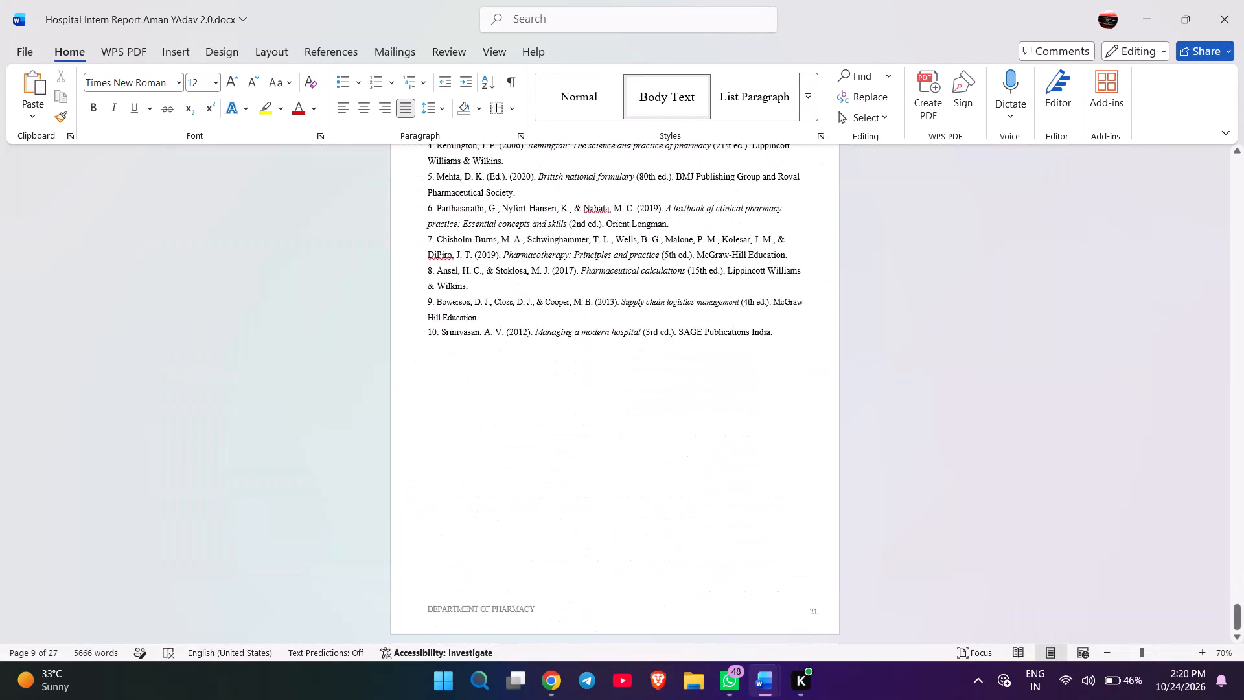
scroll(717, 342, up, 20)
scroll(717, 342, up, 20)
scroll(717, 342, up, 20)
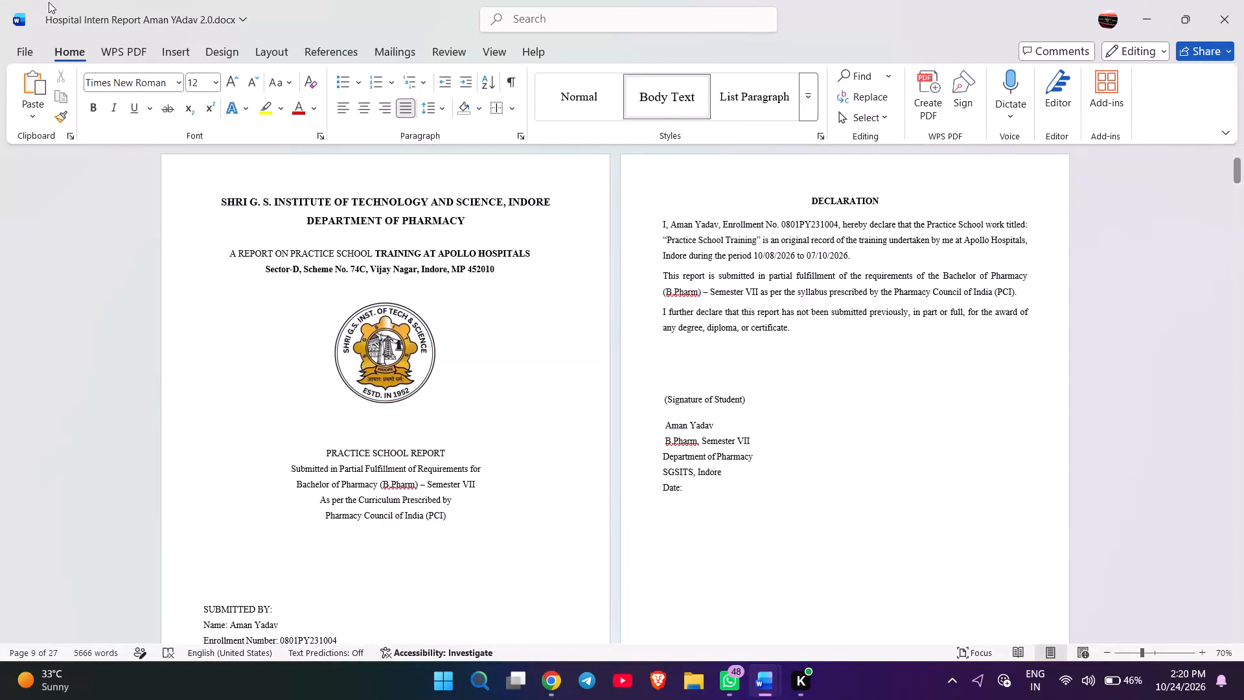
scroll(415, 338, down, 1)
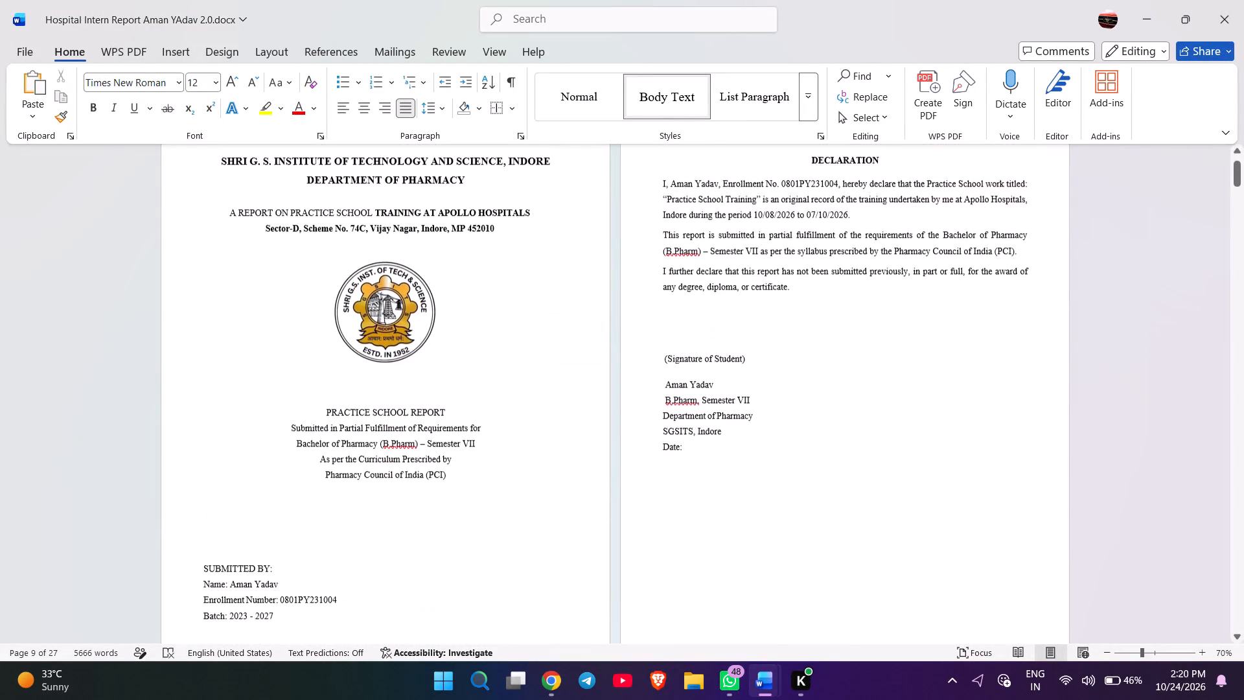
scroll(415, 338, down, 1)
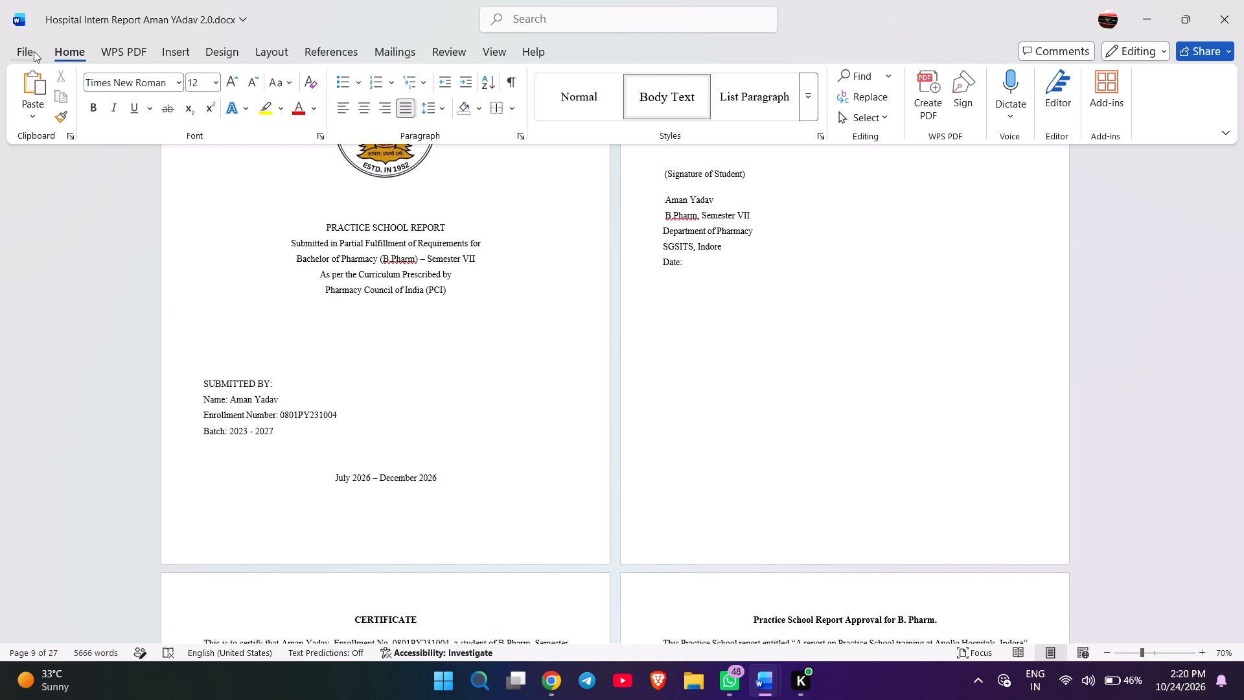
Open the file management view for the hospital intern report.
click(32, 52)
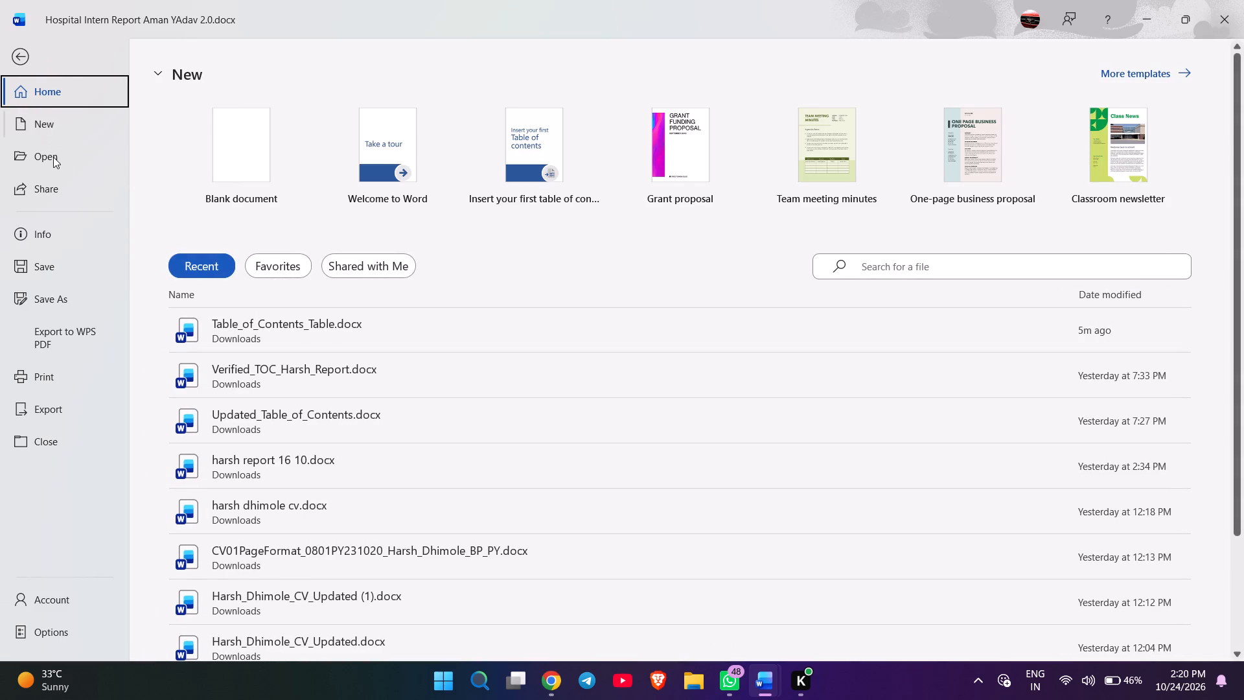
Save the hospital intern report under its existing file name.
click(64, 272)
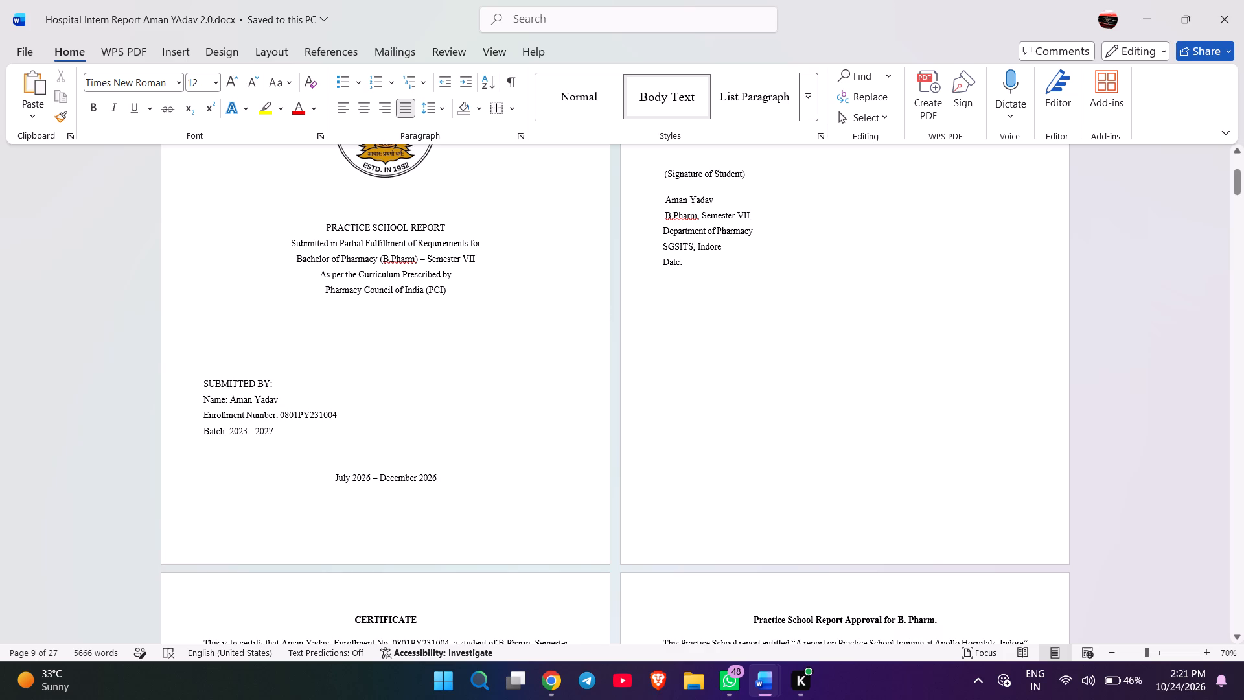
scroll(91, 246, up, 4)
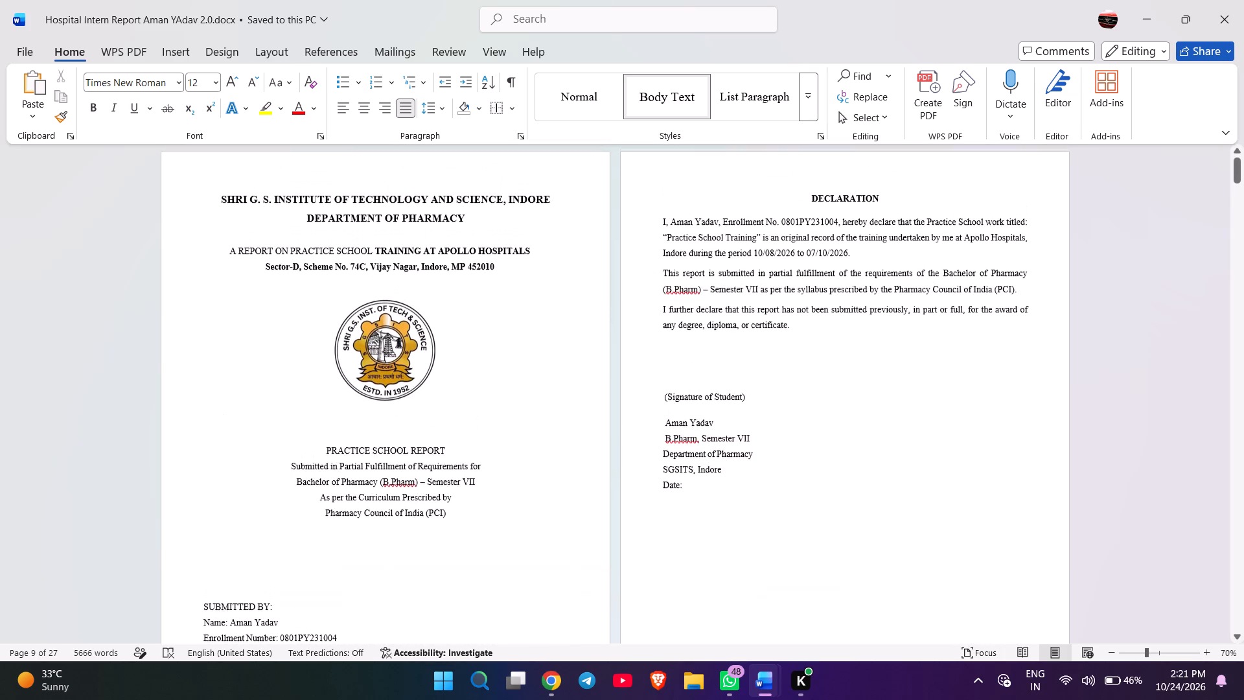
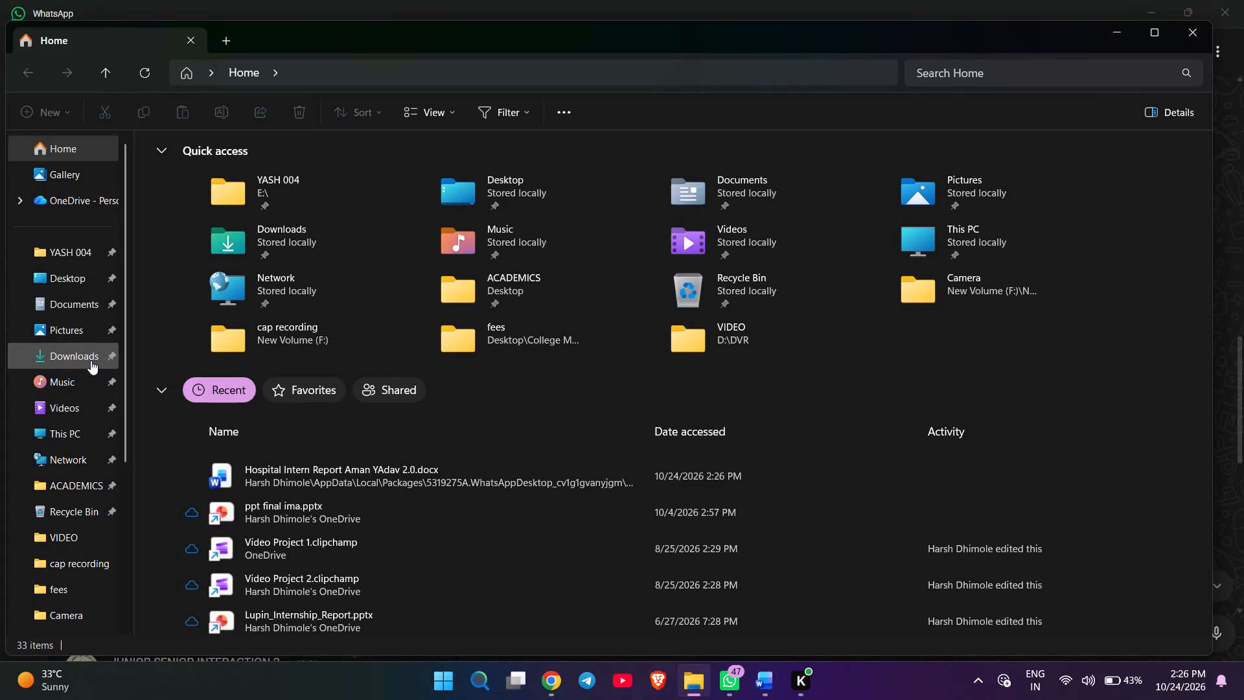
Open organized.pdf from the Downloads folder to view the other practice school report.
click(91, 360)
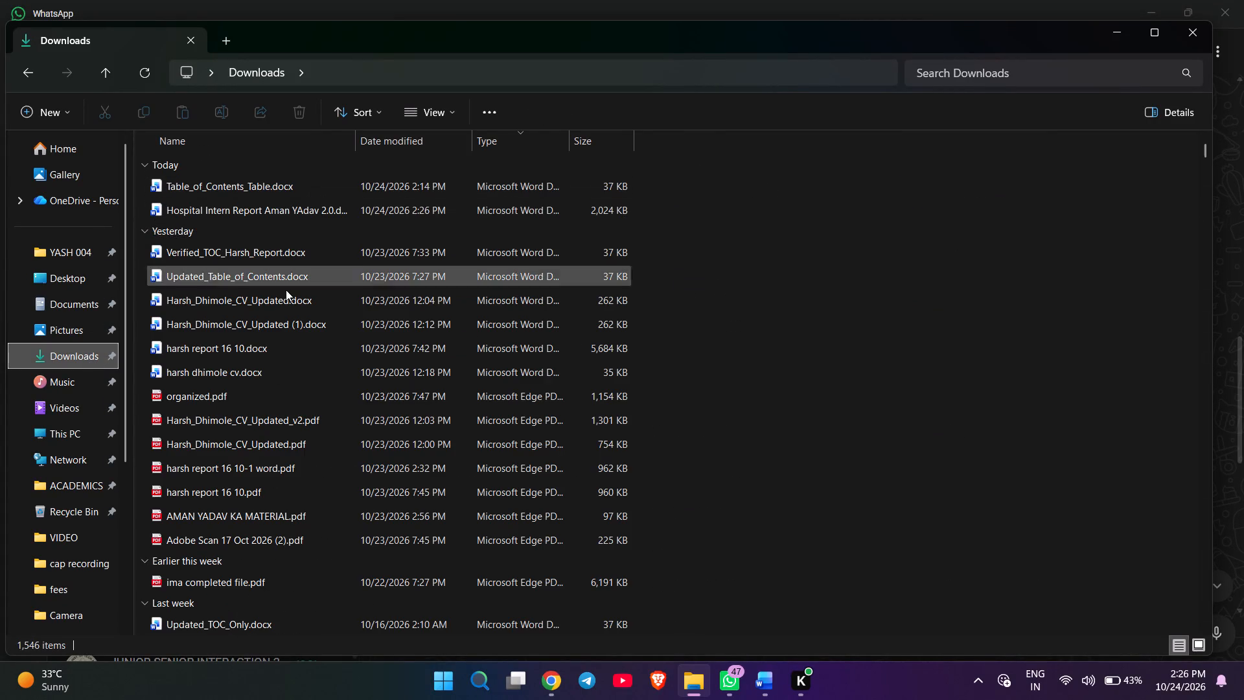
double_click(316, 398)
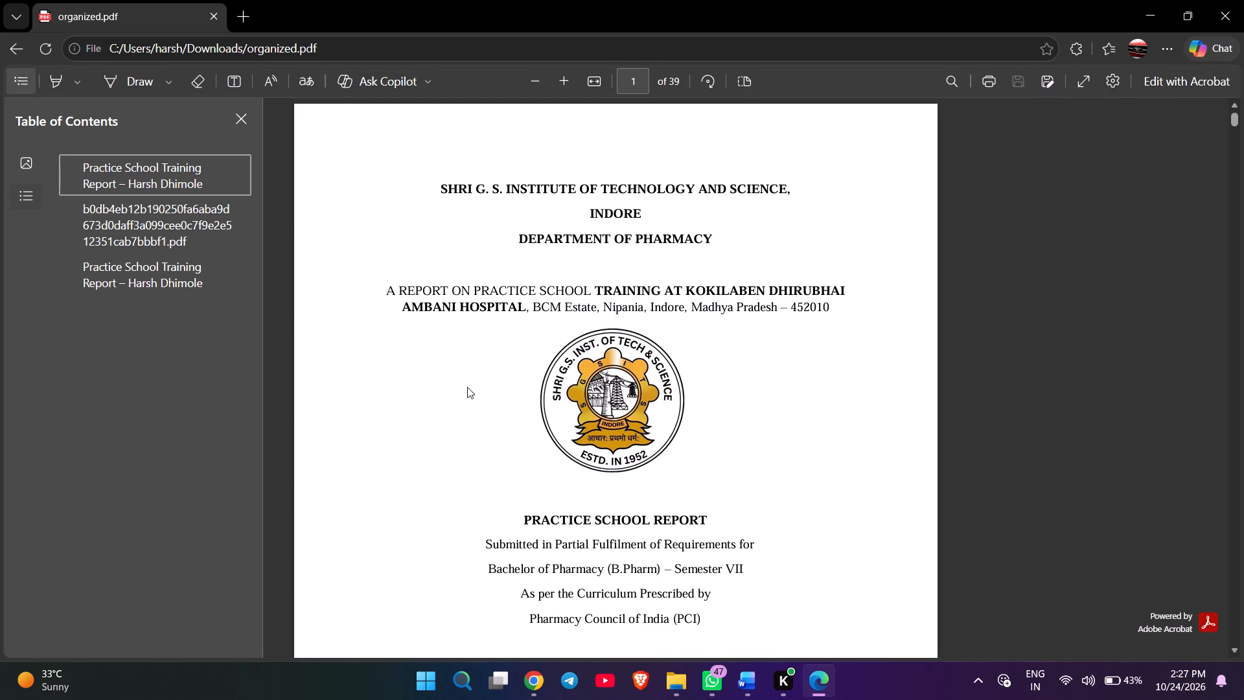
Examine the cover page and the hospital's internship completion letter in the reference report organized.pdf.
scroll(542, 391, down, 2)
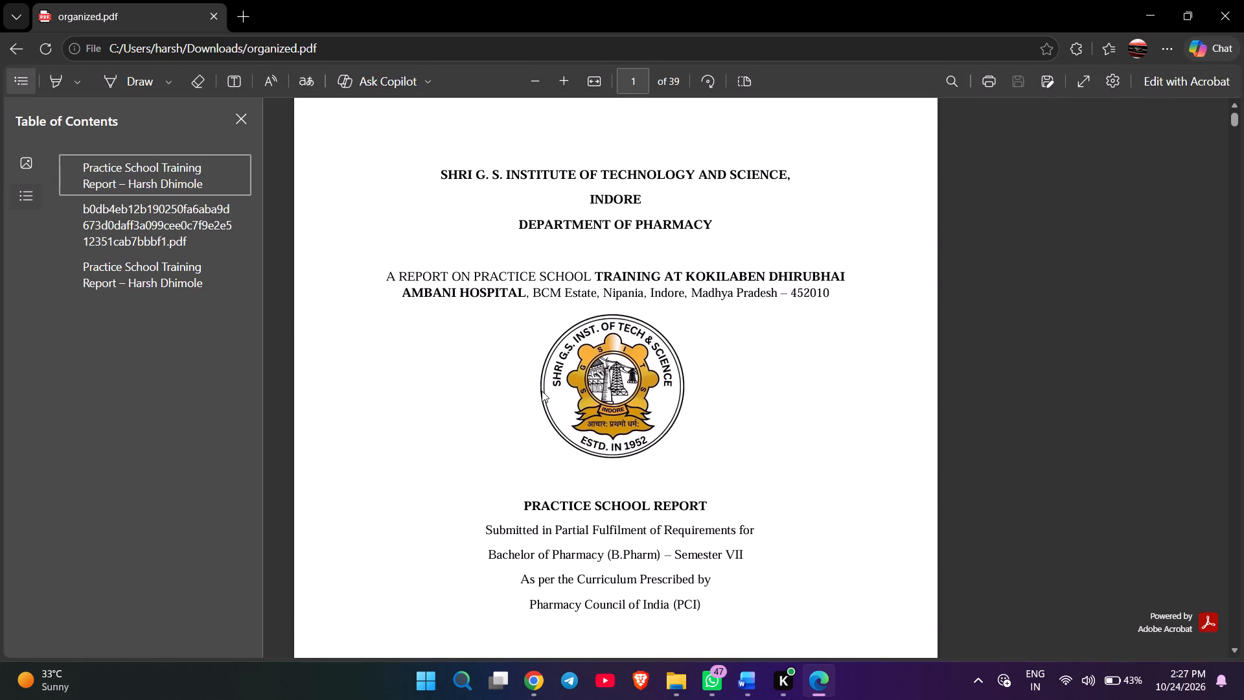
scroll(542, 391, down, 1)
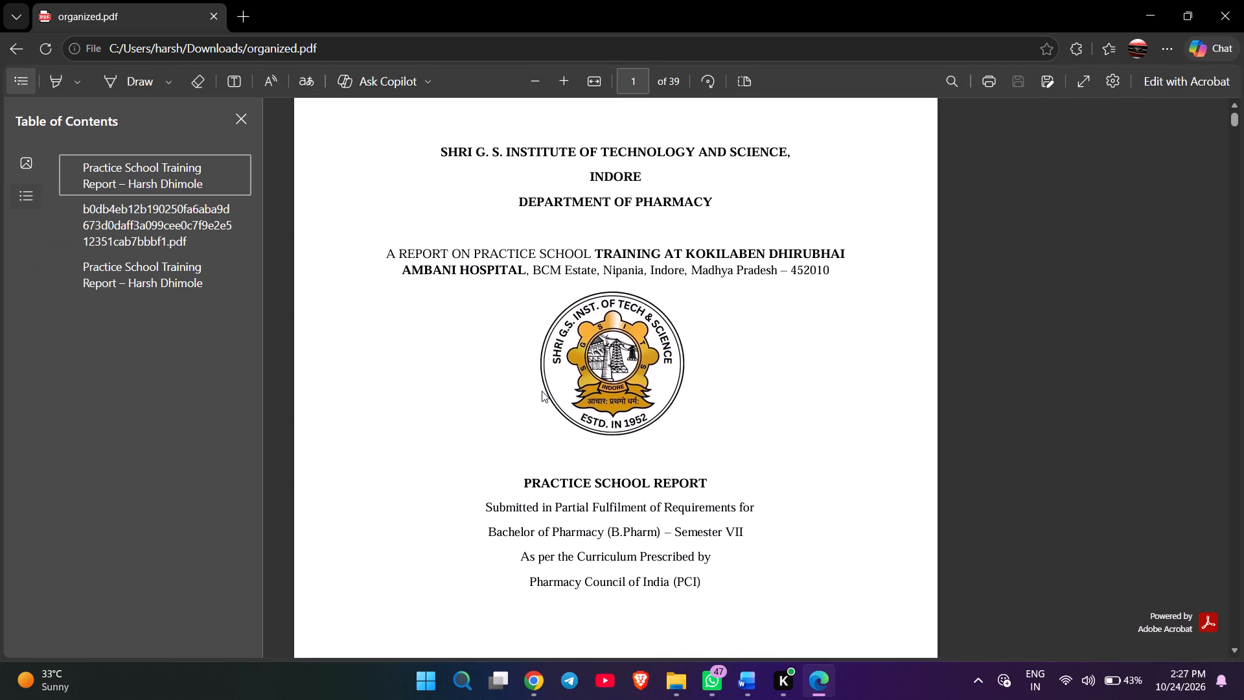
scroll(542, 391, down, 1)
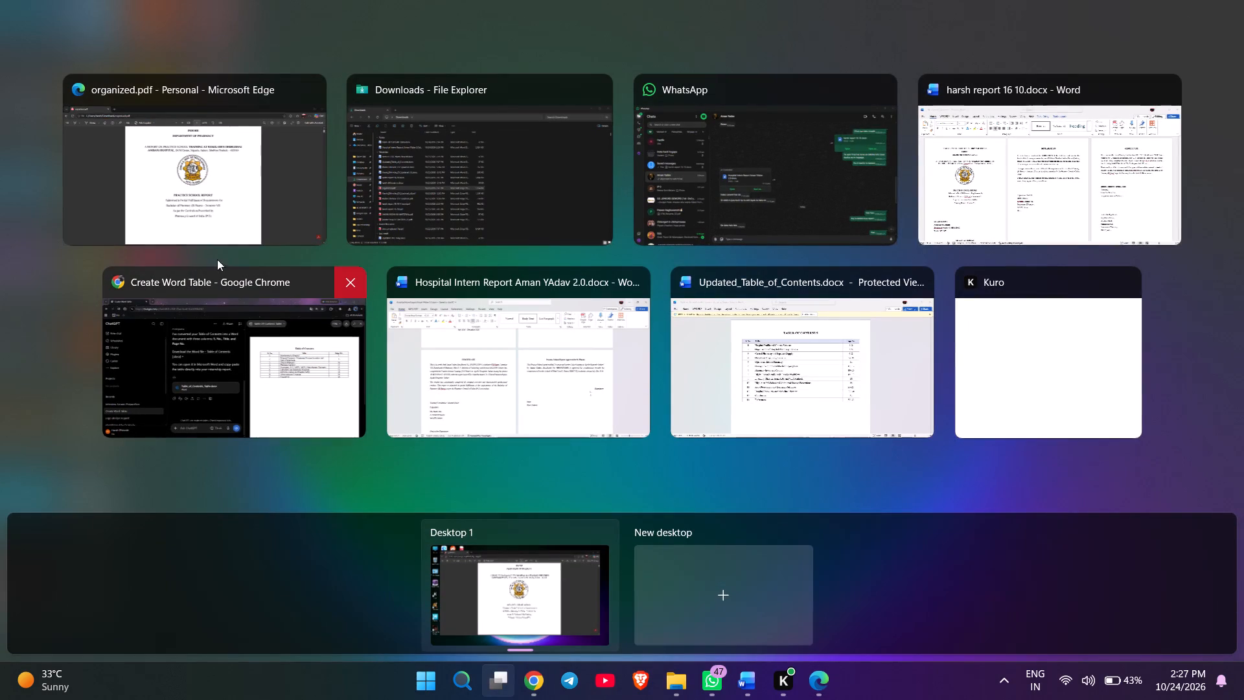
click(204, 177)
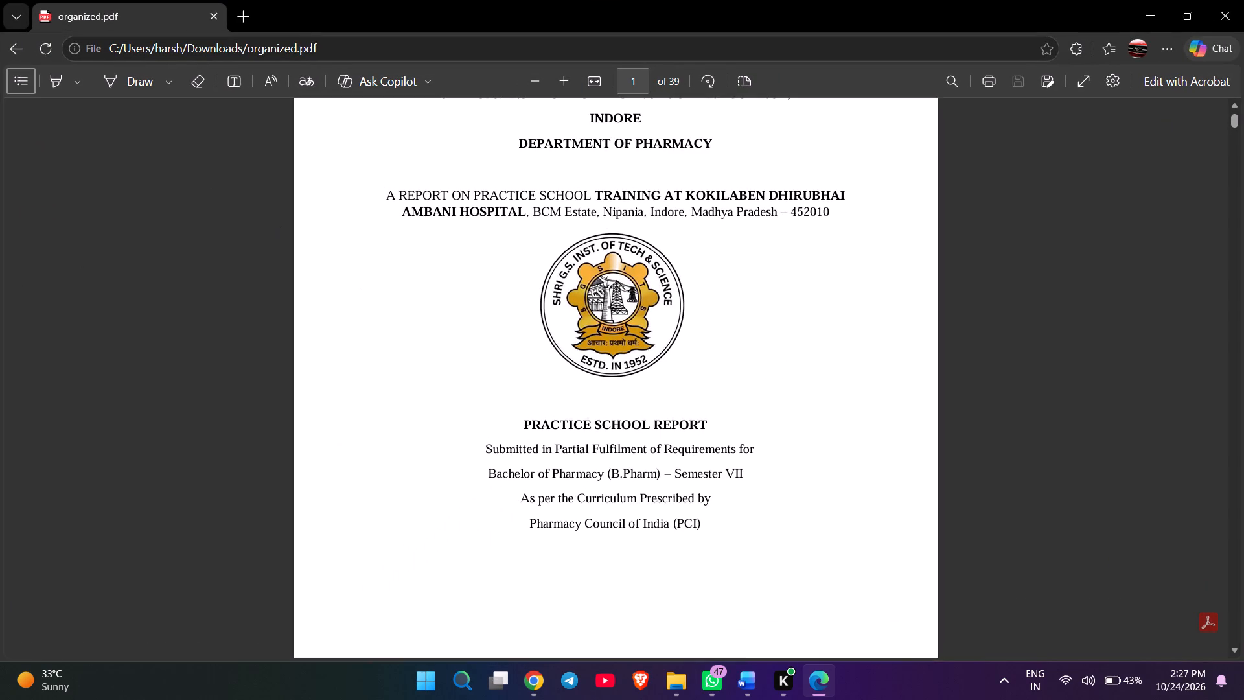
scroll(599, 496, down, 7)
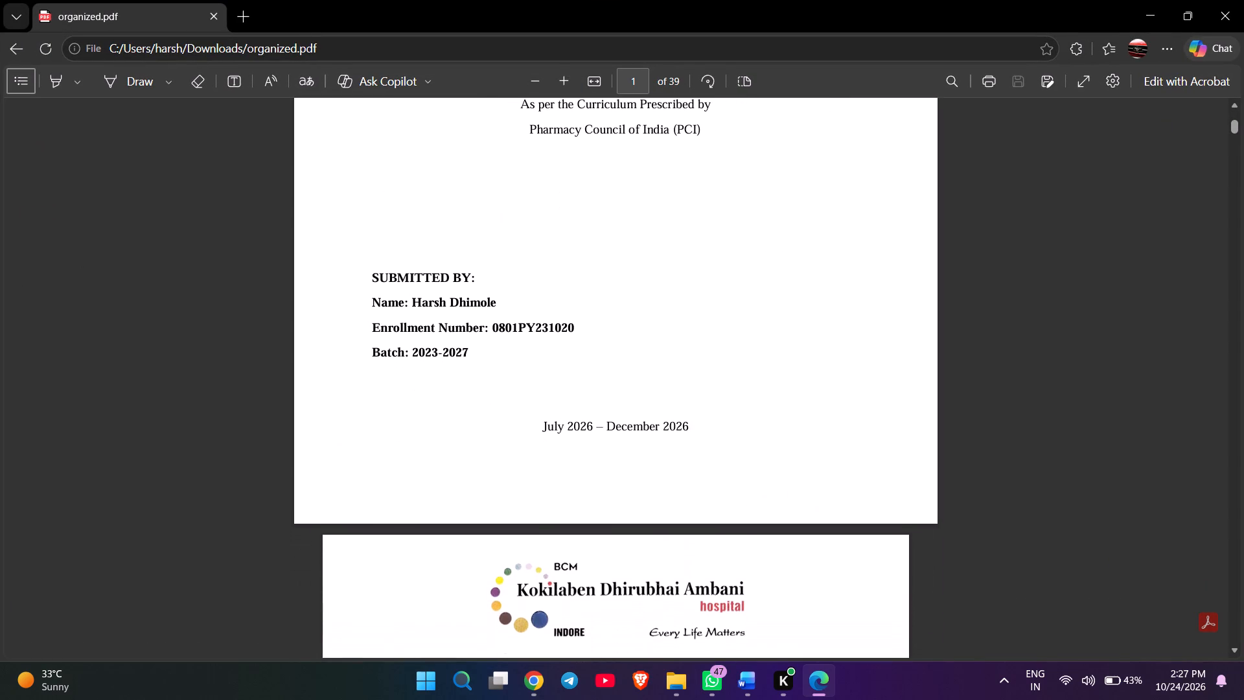
scroll(599, 496, down, 1)
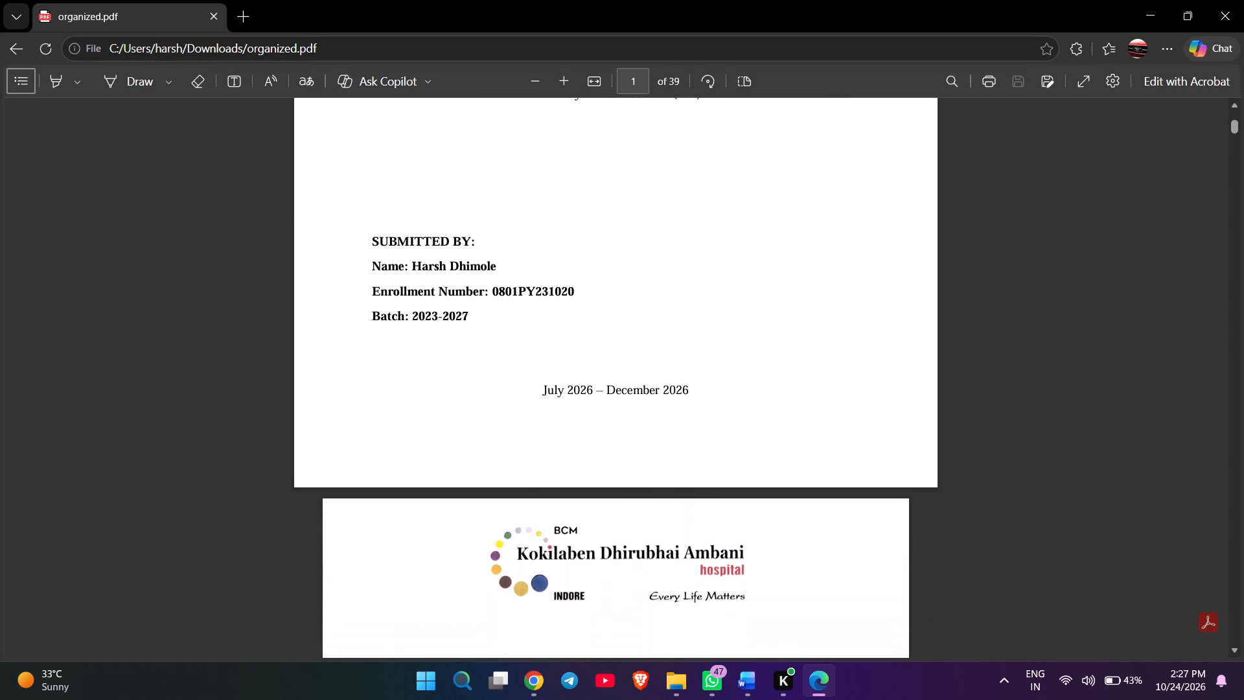
scroll(599, 496, down, 6)
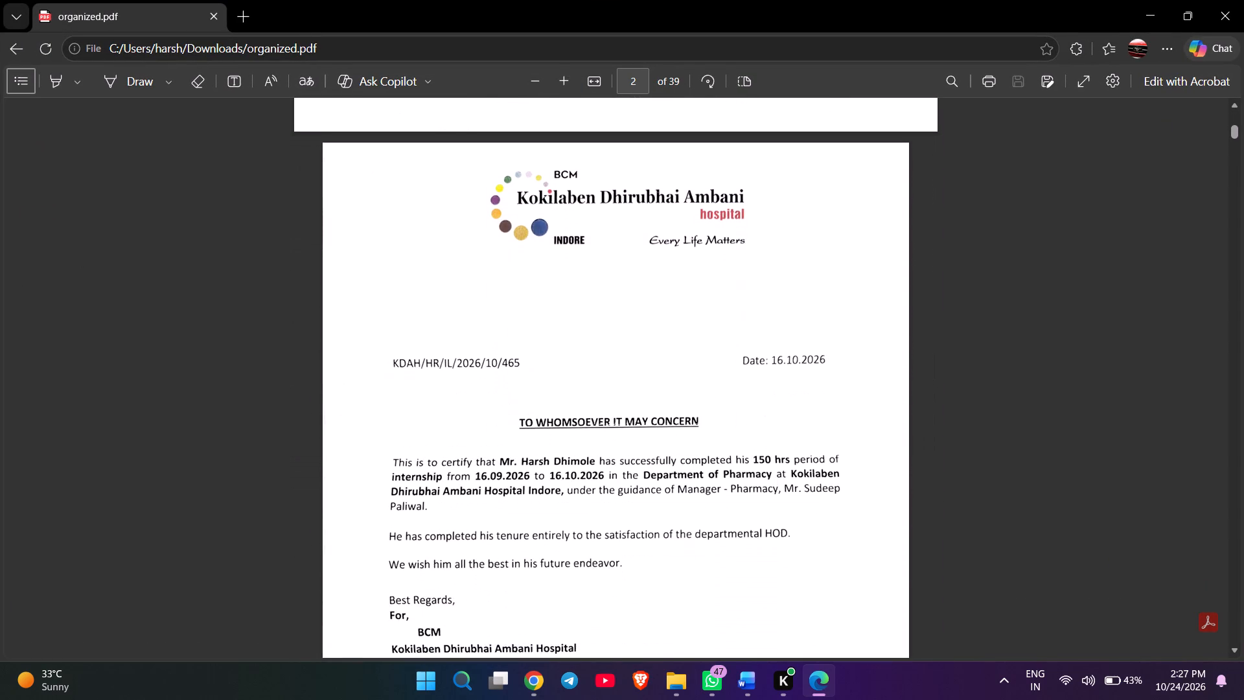
scroll(599, 496, down, 4)
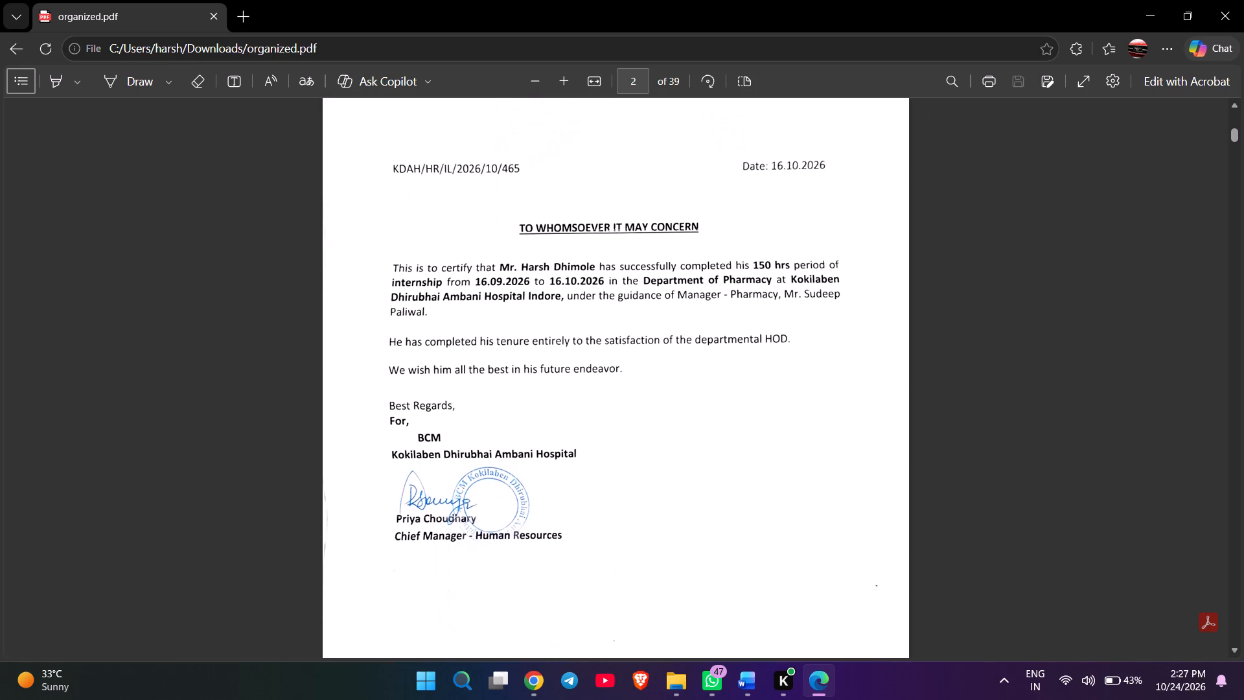
Read the Declaration page of the reference report, from its heading down to the student signature block.
scroll(599, 496, down, 7)
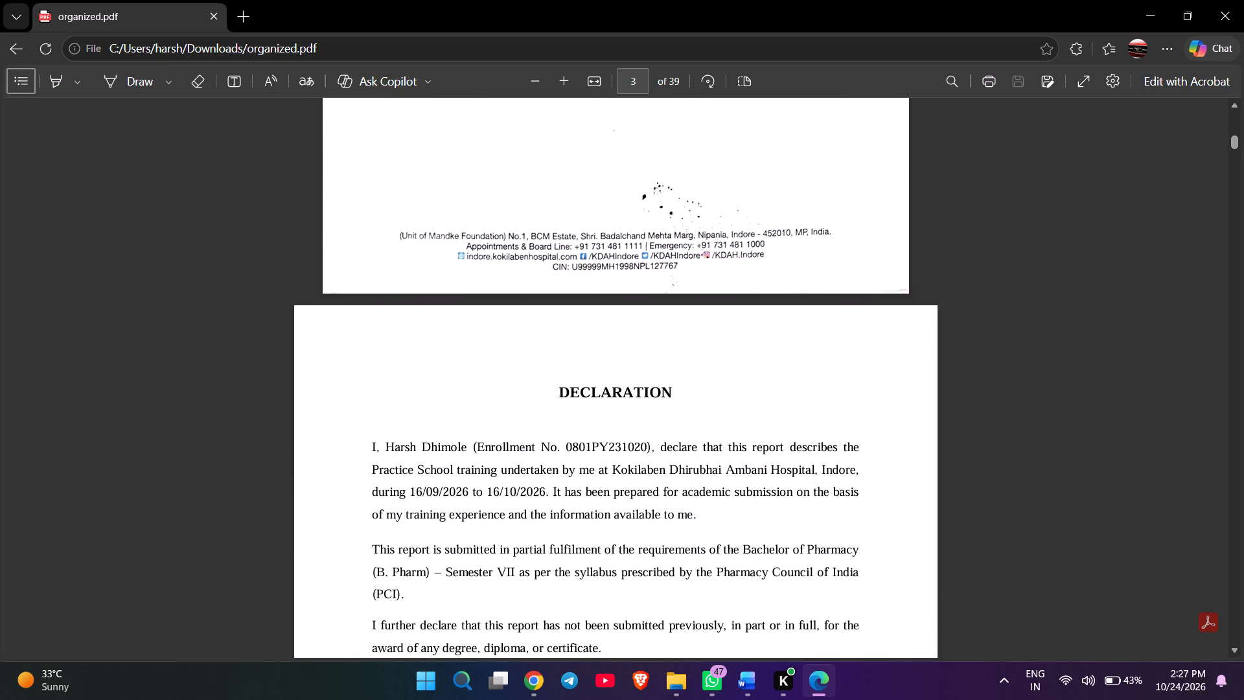
scroll(570, 436, down, 2)
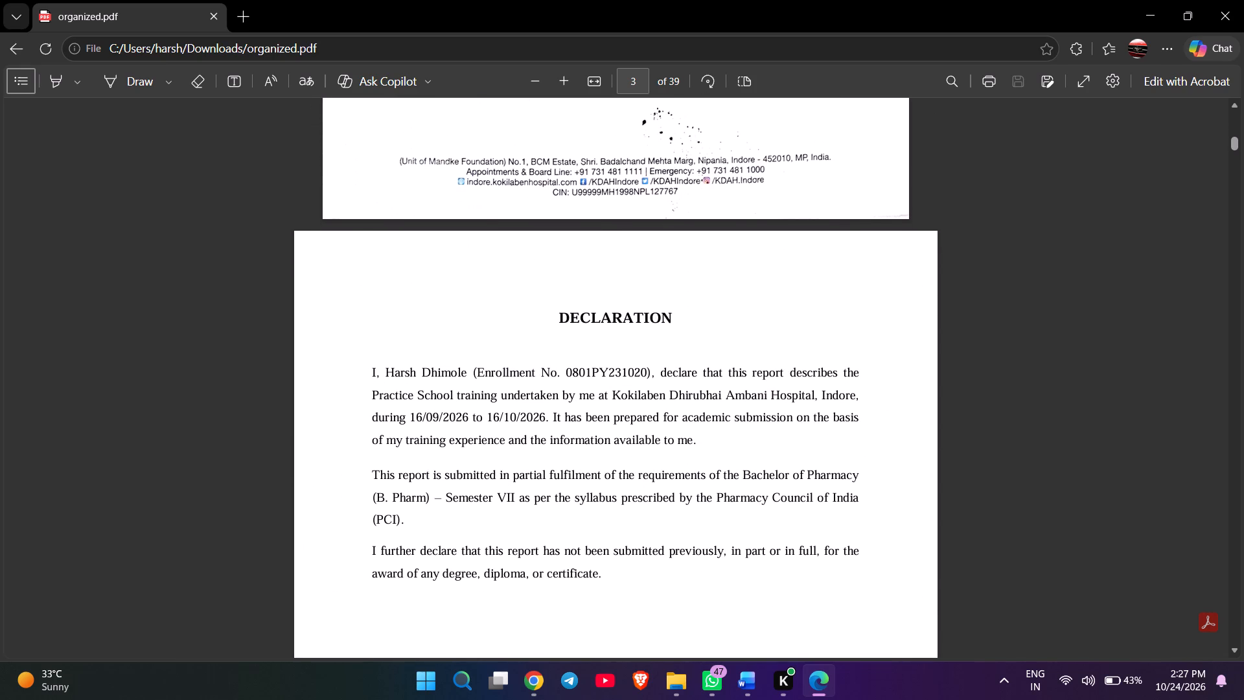
scroll(570, 436, down, 1)
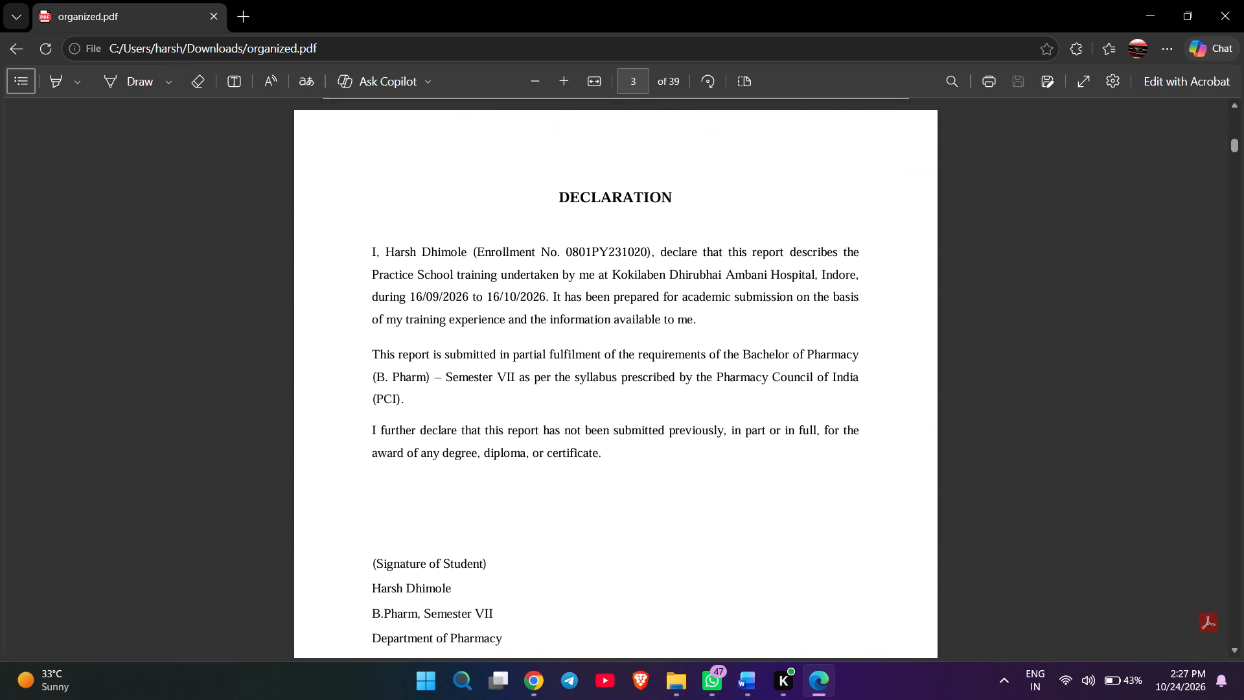
scroll(570, 436, down, 1)
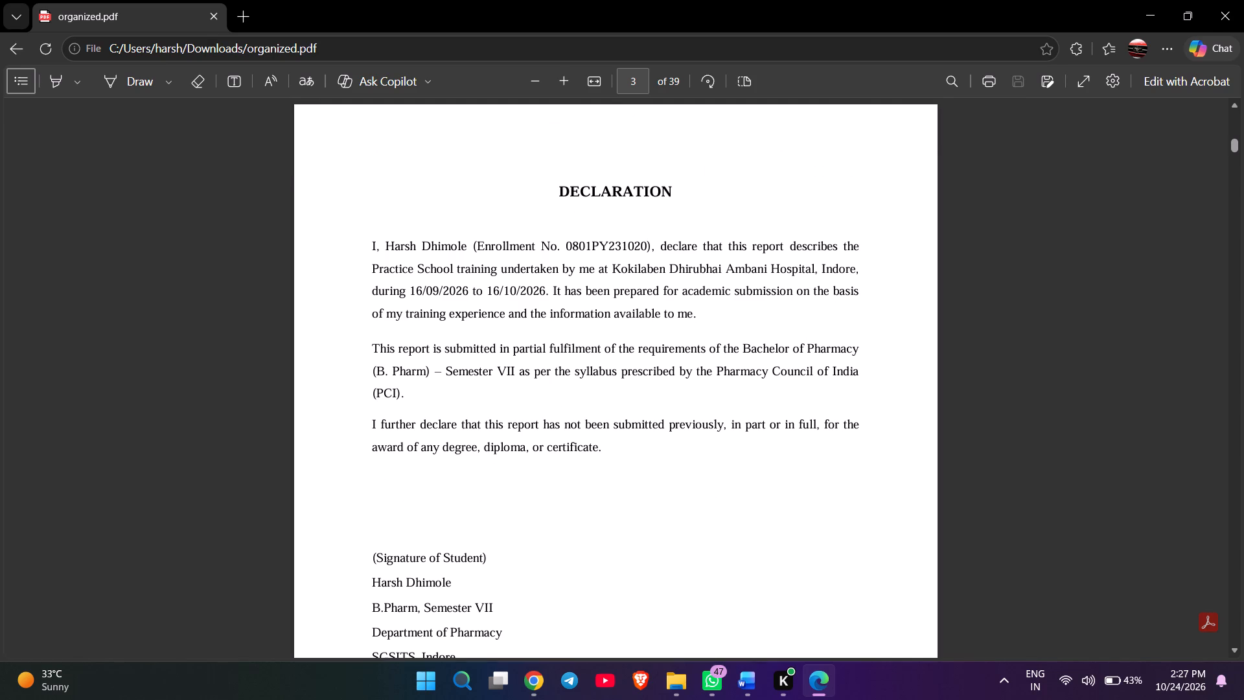
scroll(570, 436, up, 1)
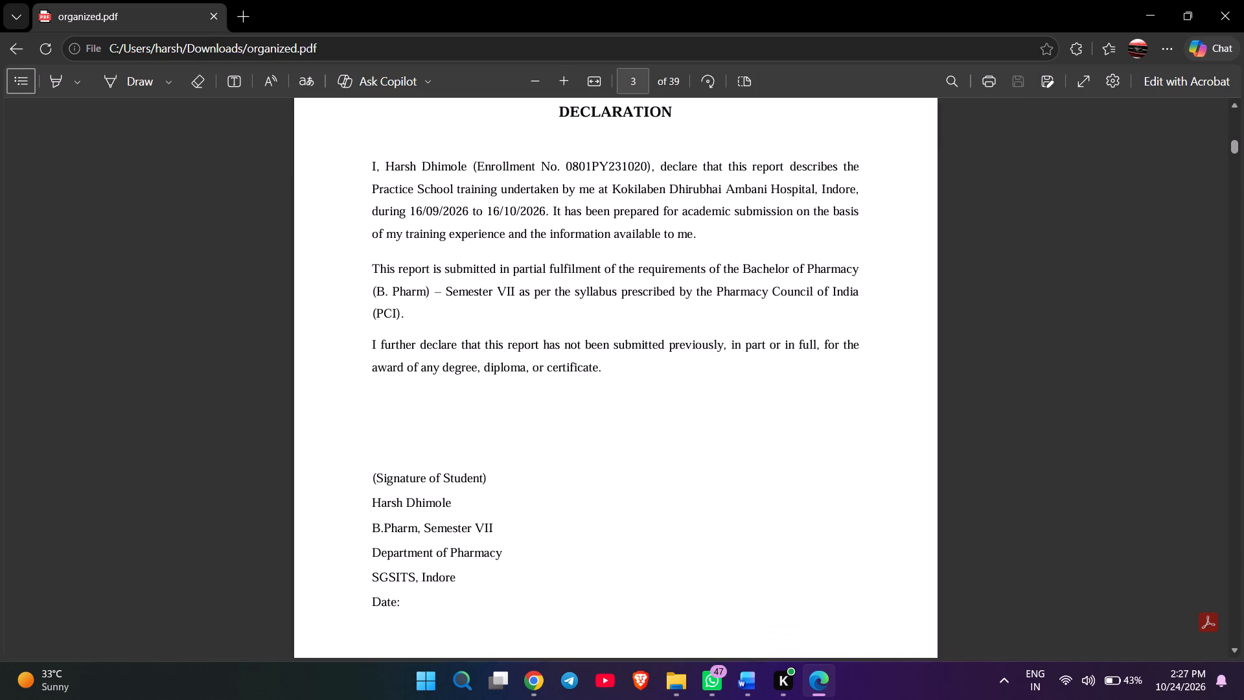
scroll(570, 436, up, 3)
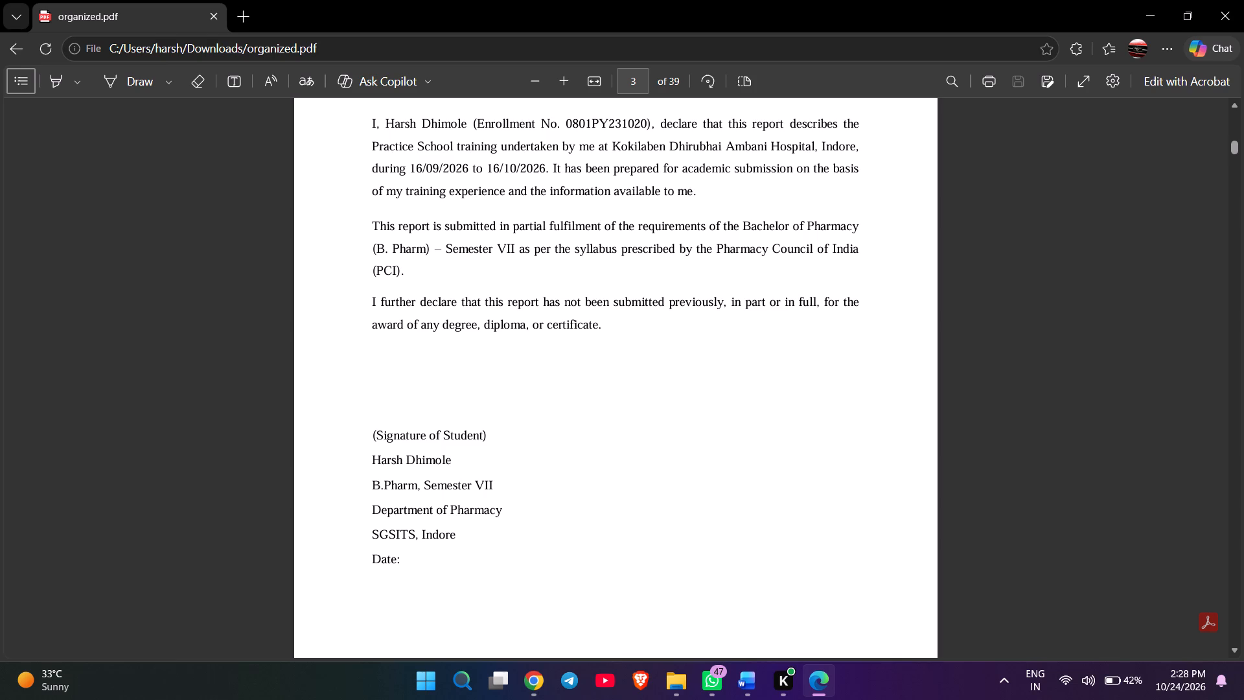
scroll(570, 436, down, 4)
scroll(536, 367, down, 3)
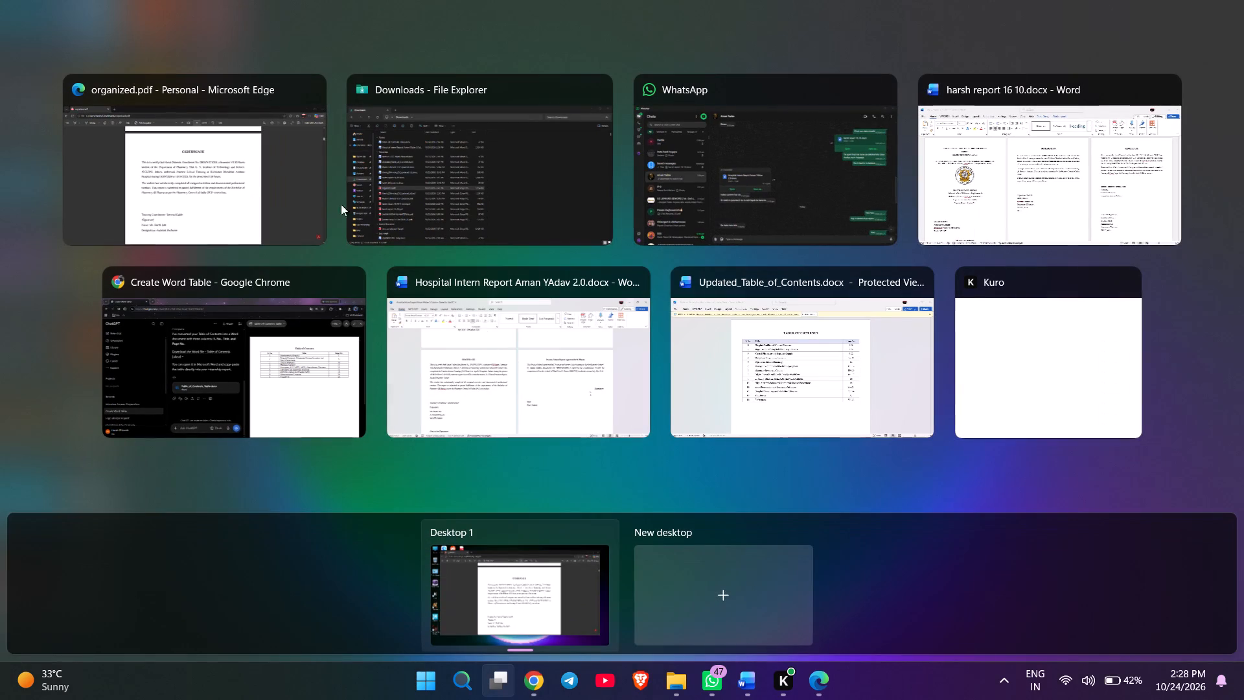
Review the Certificate page with its signature blocks and the Practice School Report Approval page of organized.pdf.
click(254, 175)
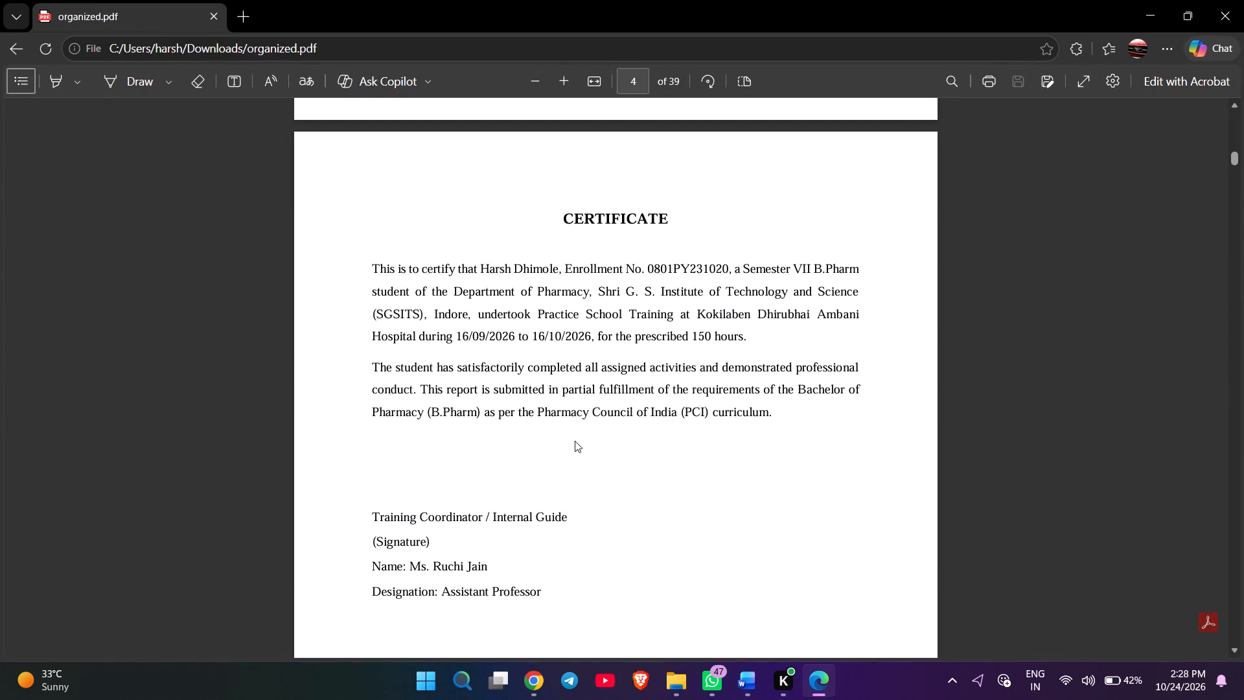
scroll(575, 441, down, 2)
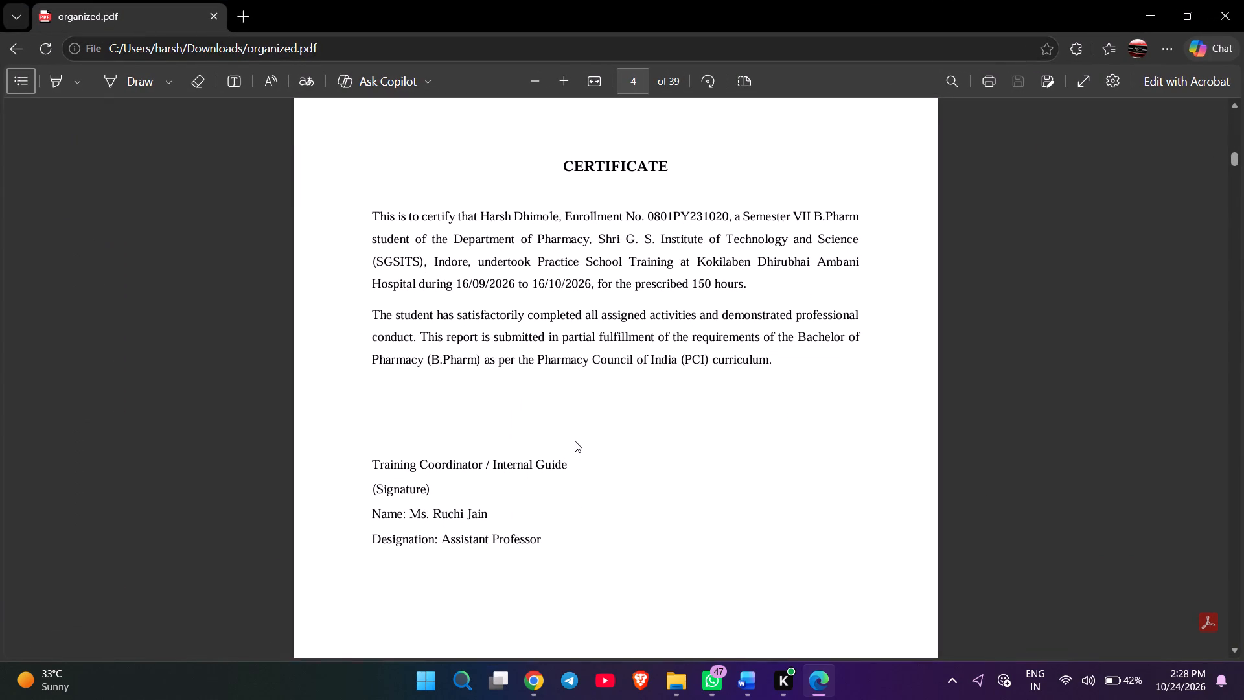
scroll(575, 441, down, 1)
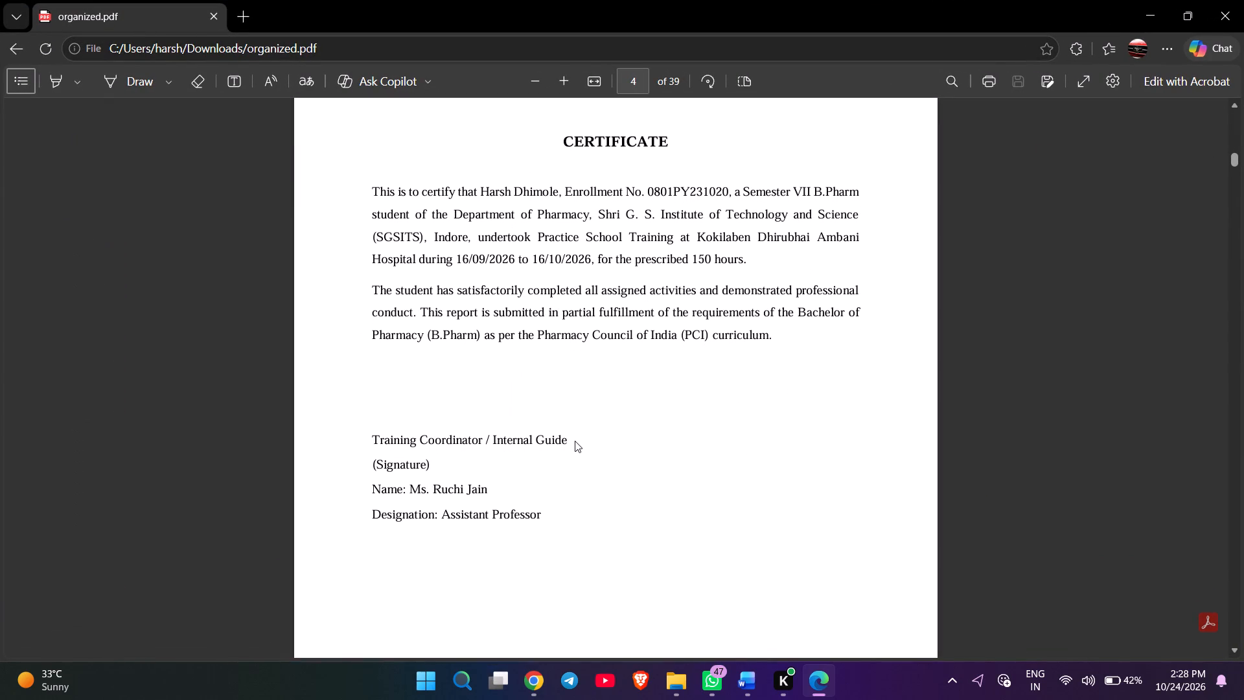
scroll(575, 441, down, 1)
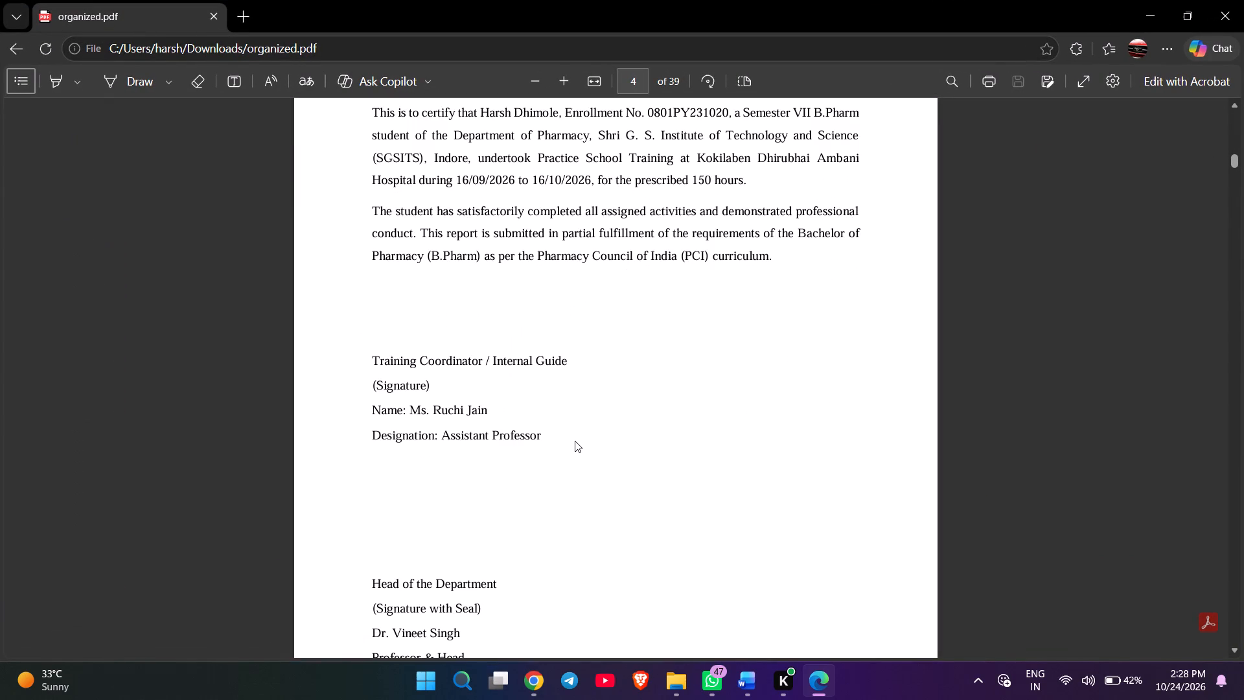
scroll(575, 441, down, 3)
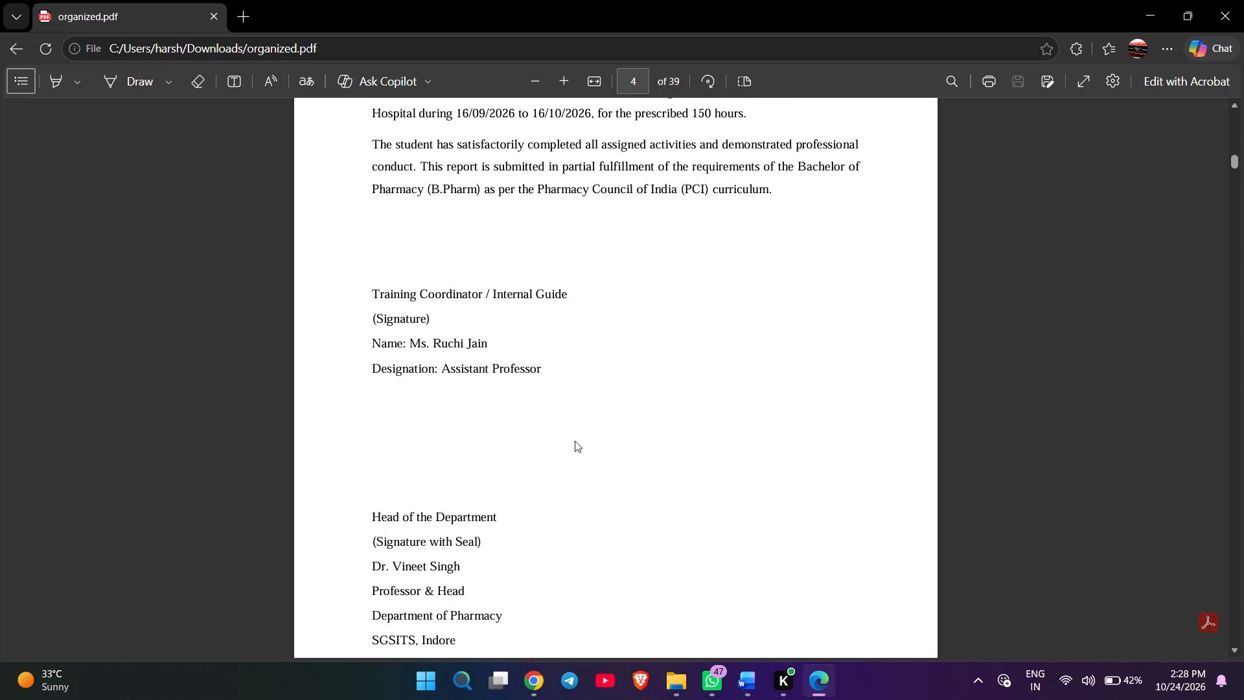
scroll(575, 441, down, 5)
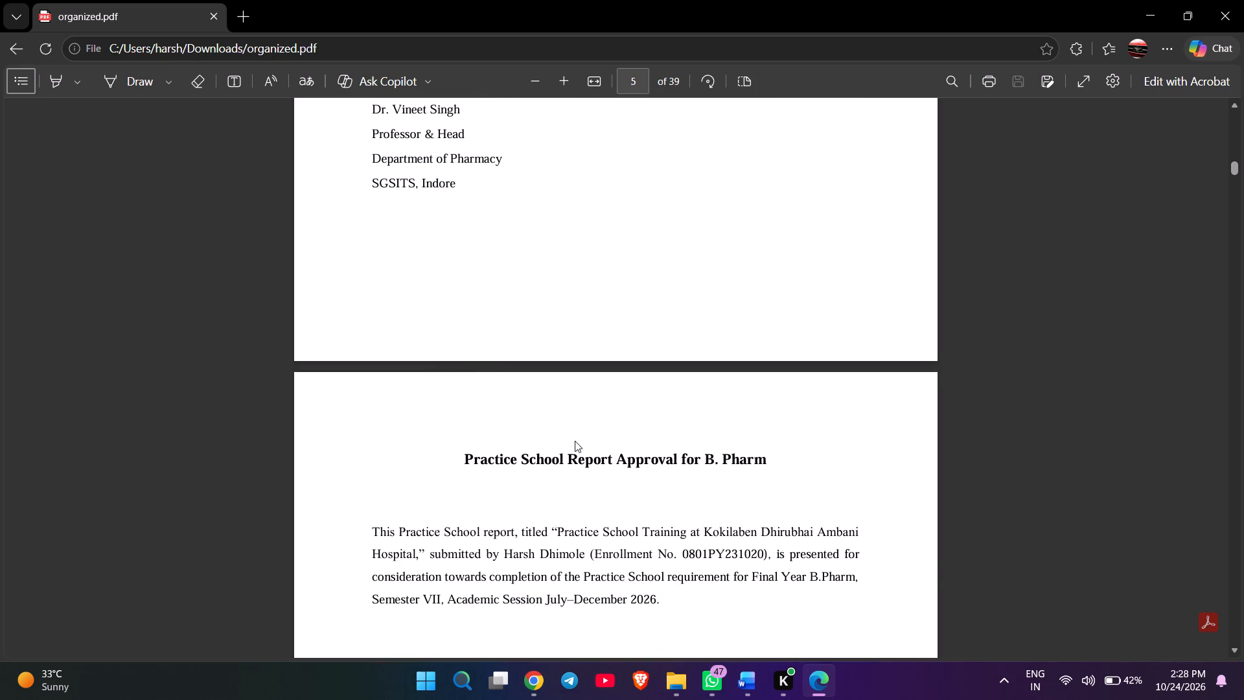
scroll(575, 441, down, 4)
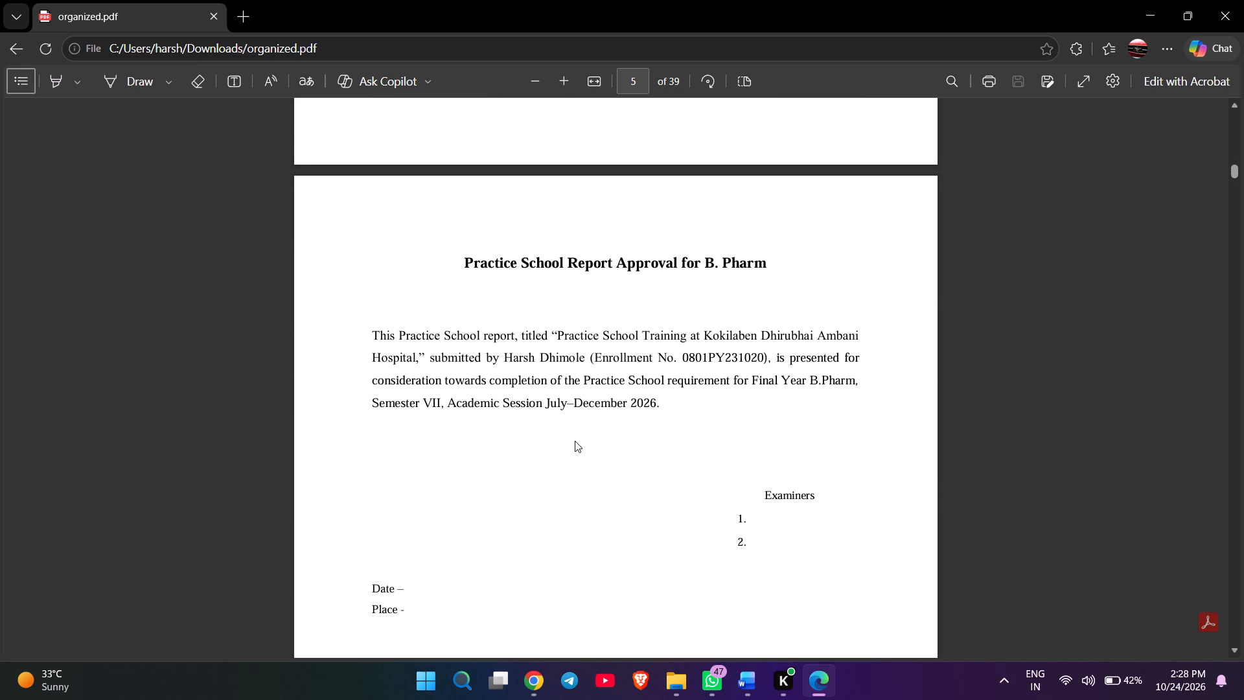
scroll(575, 441, down, 3)
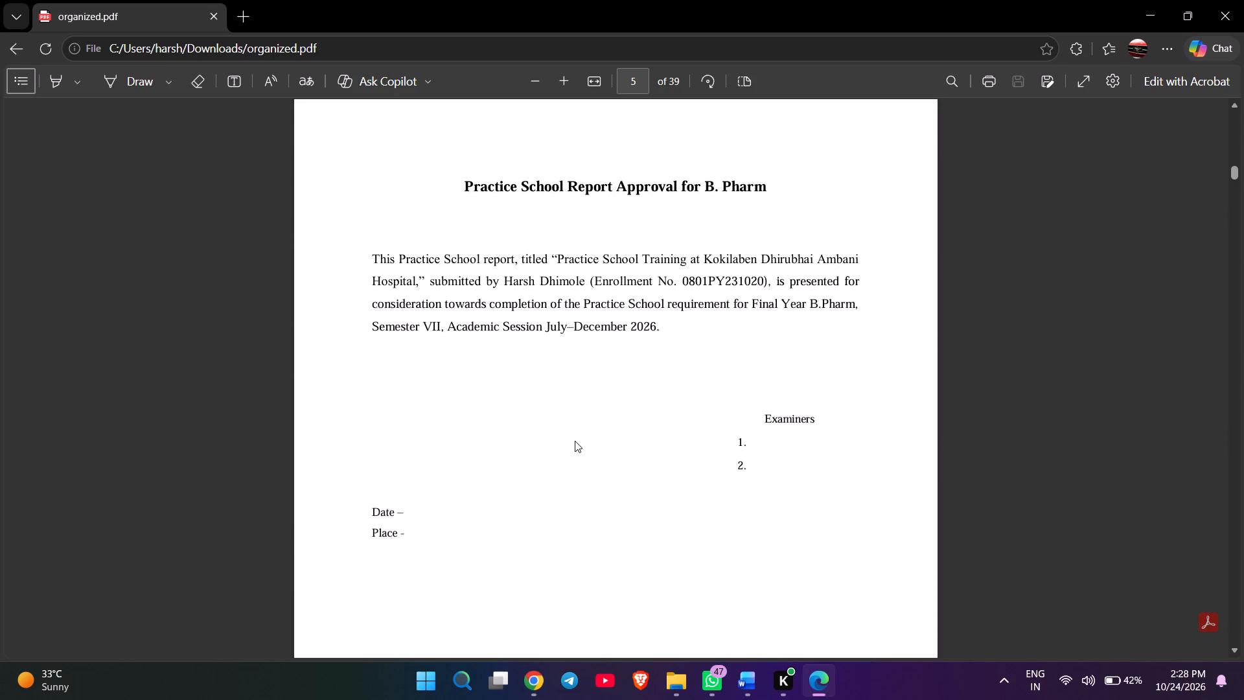
Read through the Acknowledgement page of the reference report and check its layout.
scroll(575, 441, down, 3)
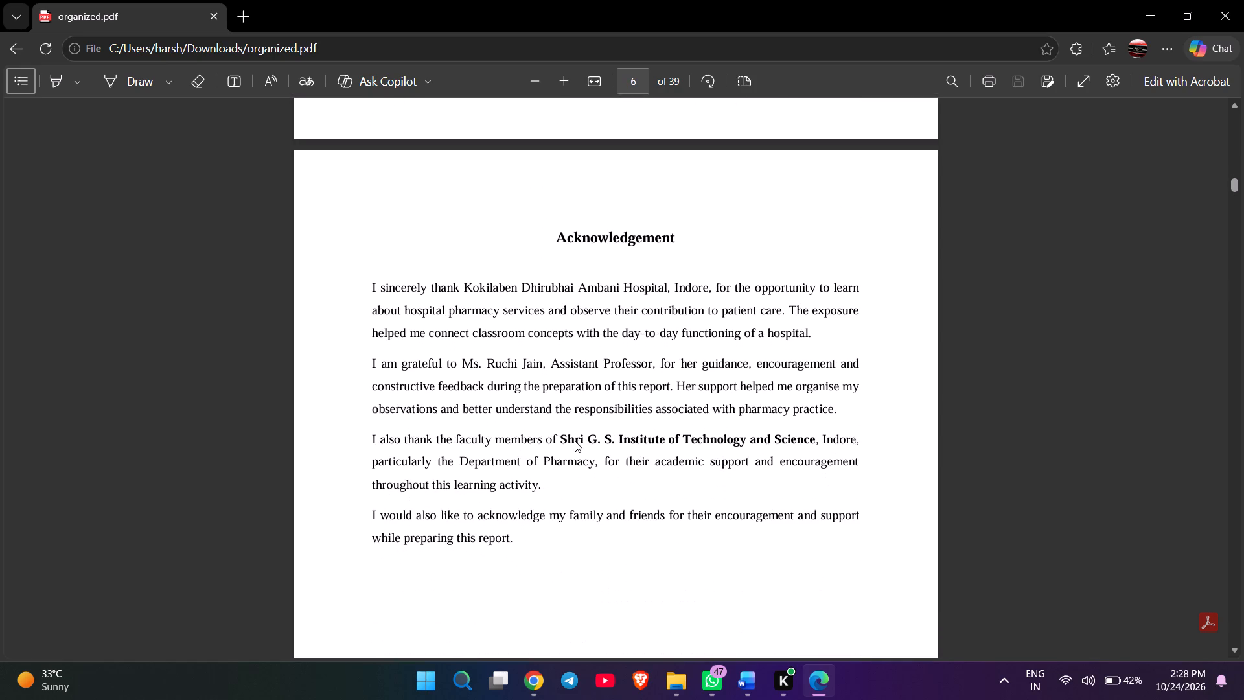
scroll(575, 441, down, 2)
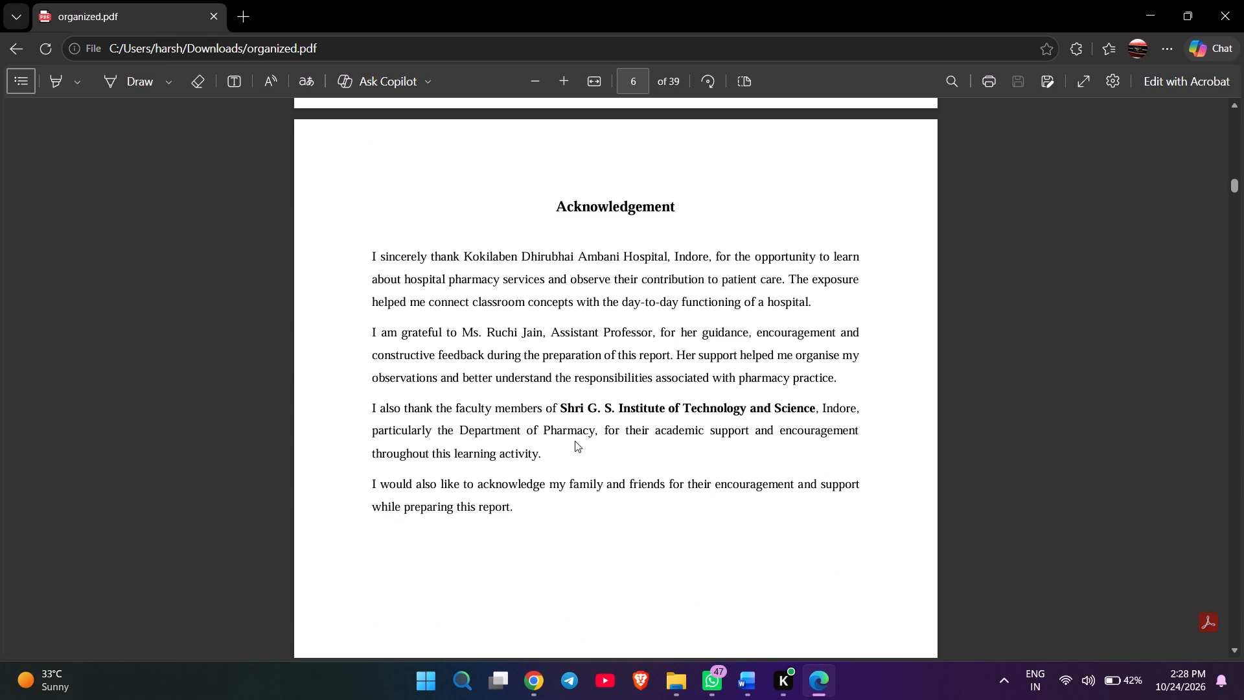
scroll(575, 441, down, 2)
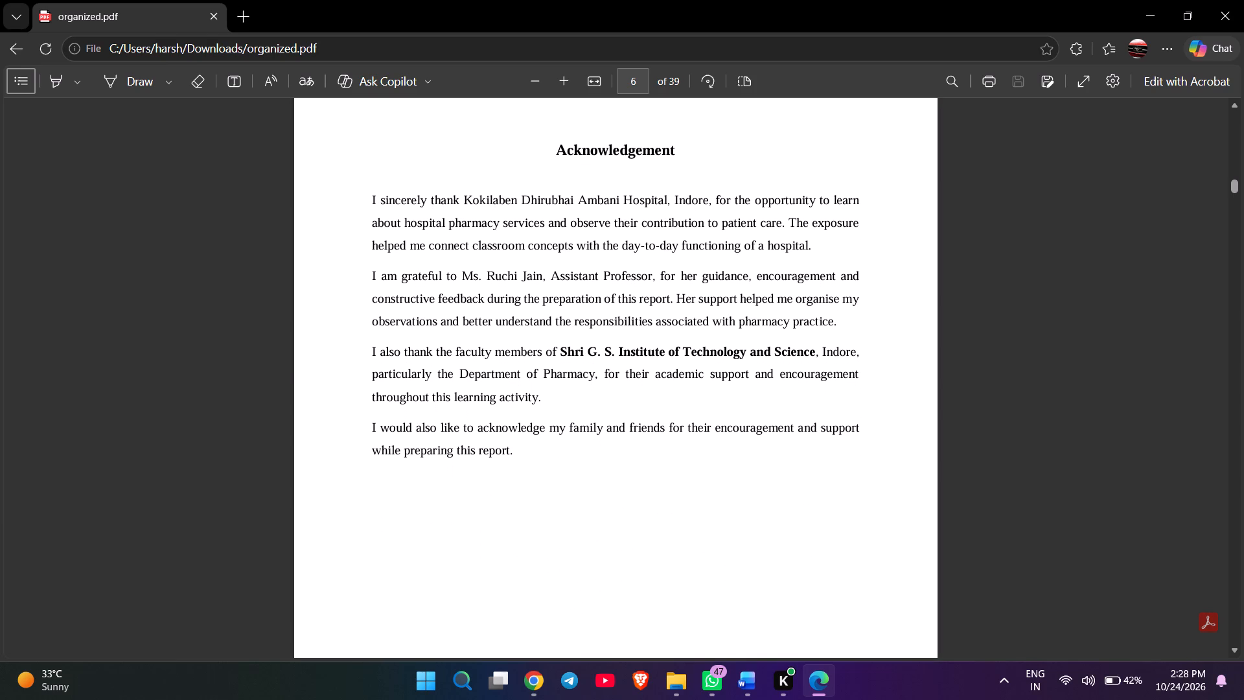
scroll(574, 439, down, 2)
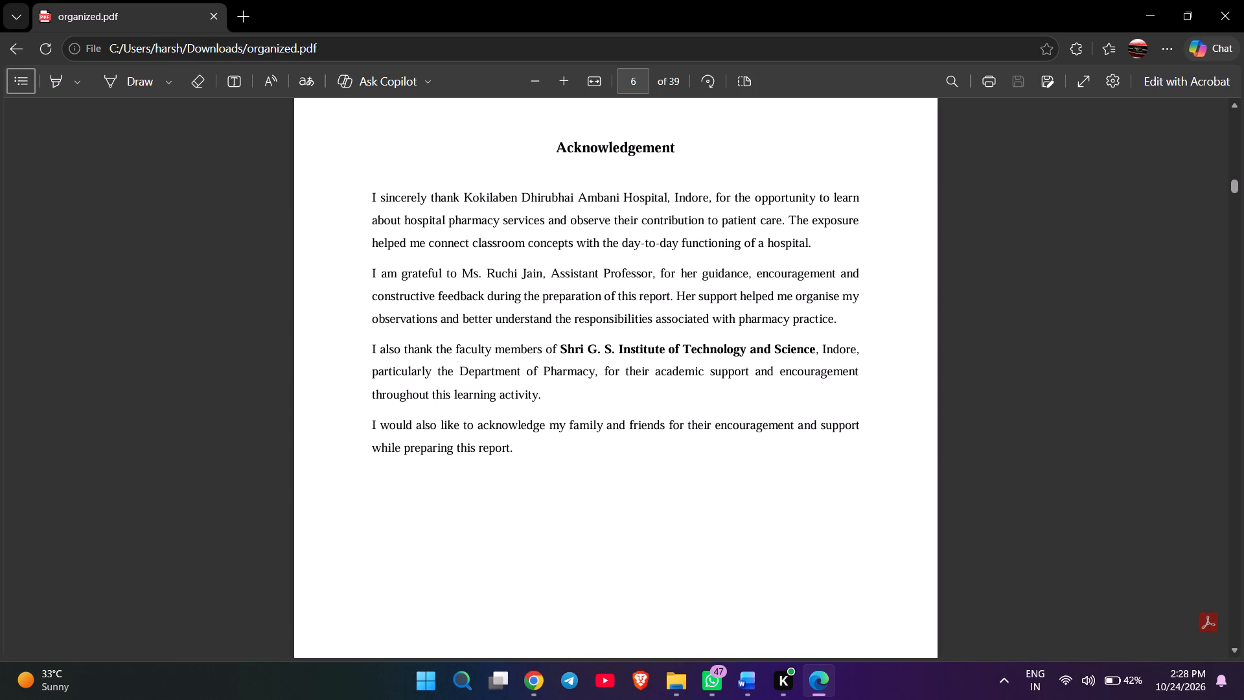
scroll(574, 439, down, 1)
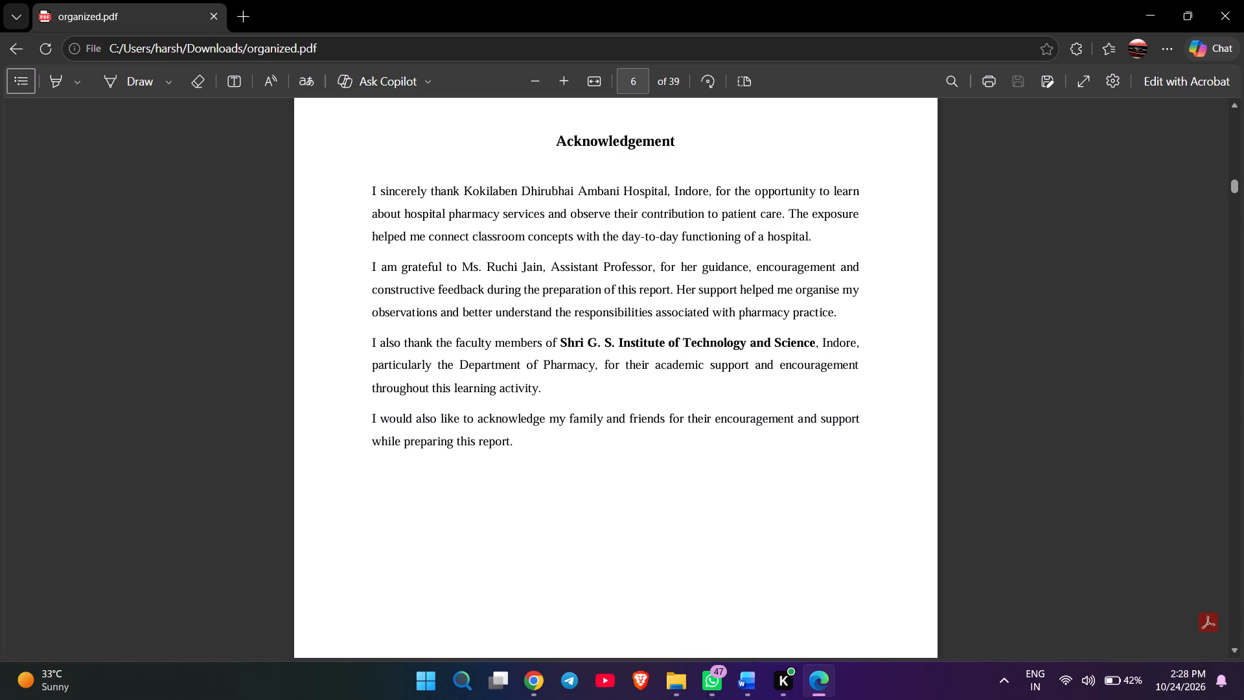
scroll(574, 439, down, 6)
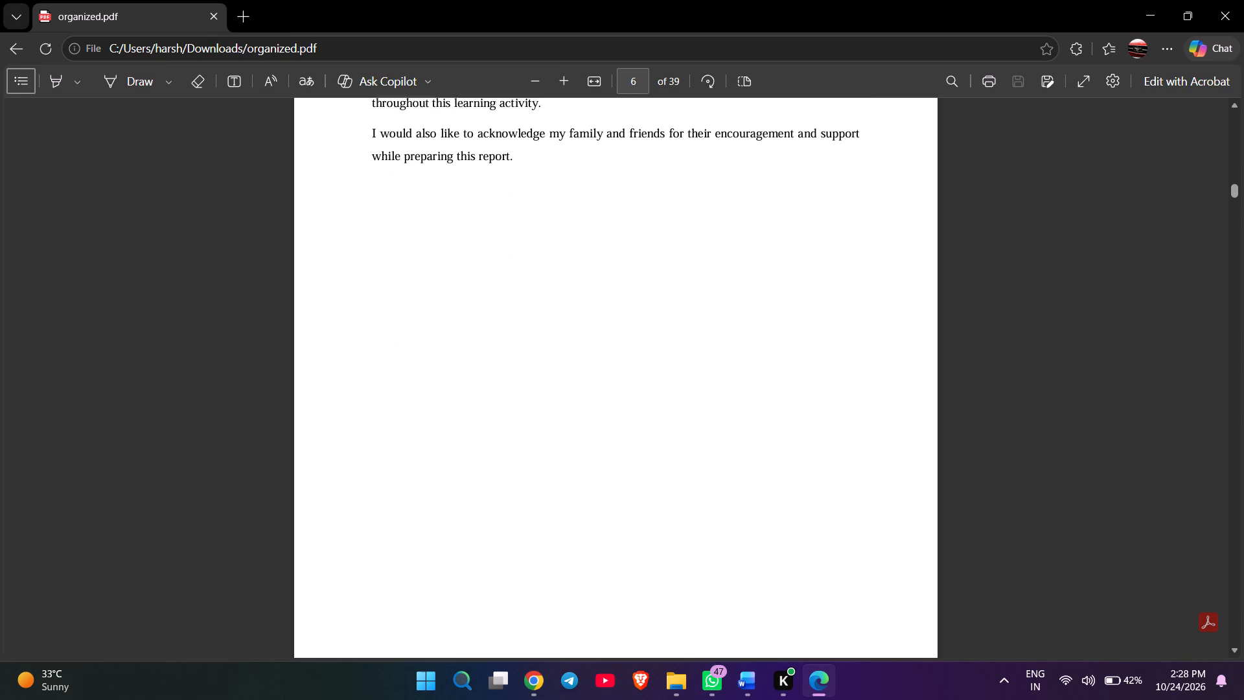
Review the Table of Contents page of organized.pdf, checking its table layout, section titles and page numbers.
scroll(574, 439, down, 4)
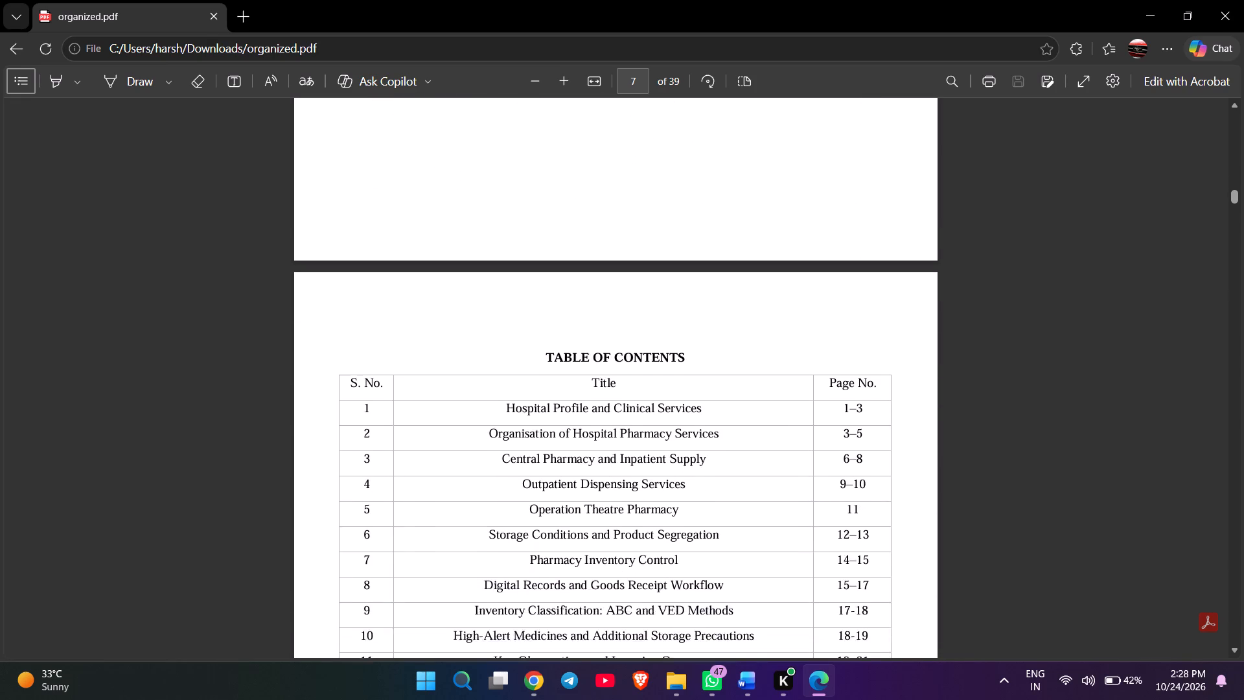
scroll(574, 439, down, 6)
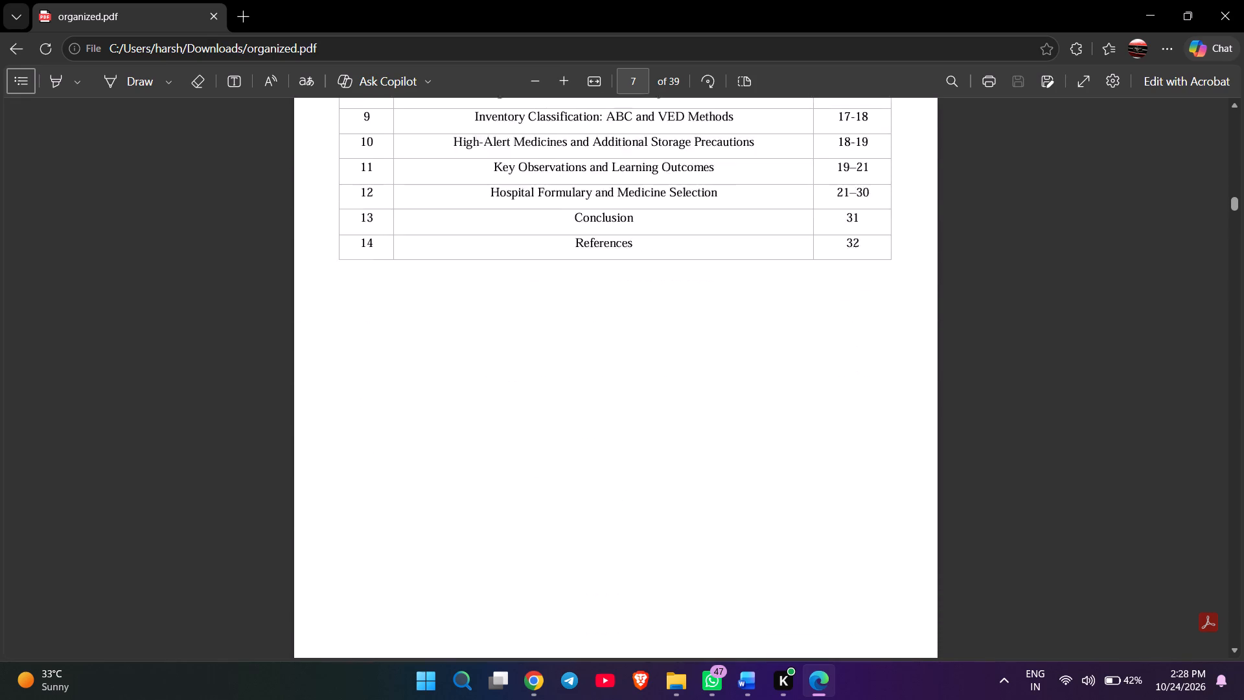
scroll(574, 439, down, 5)
Read section 1, Hospital Profile and Clinical Services, including the infrastructure table, Key Speciality Centres and page footer.
scroll(574, 439, down, 1)
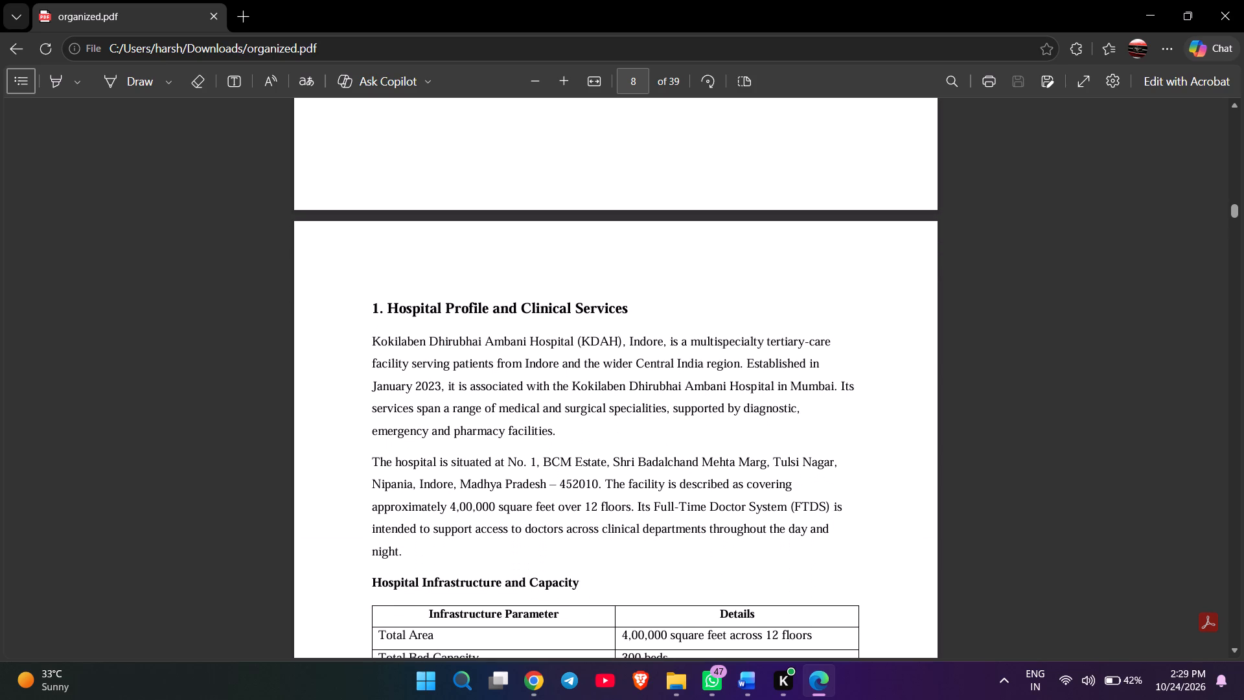
scroll(574, 439, down, 1)
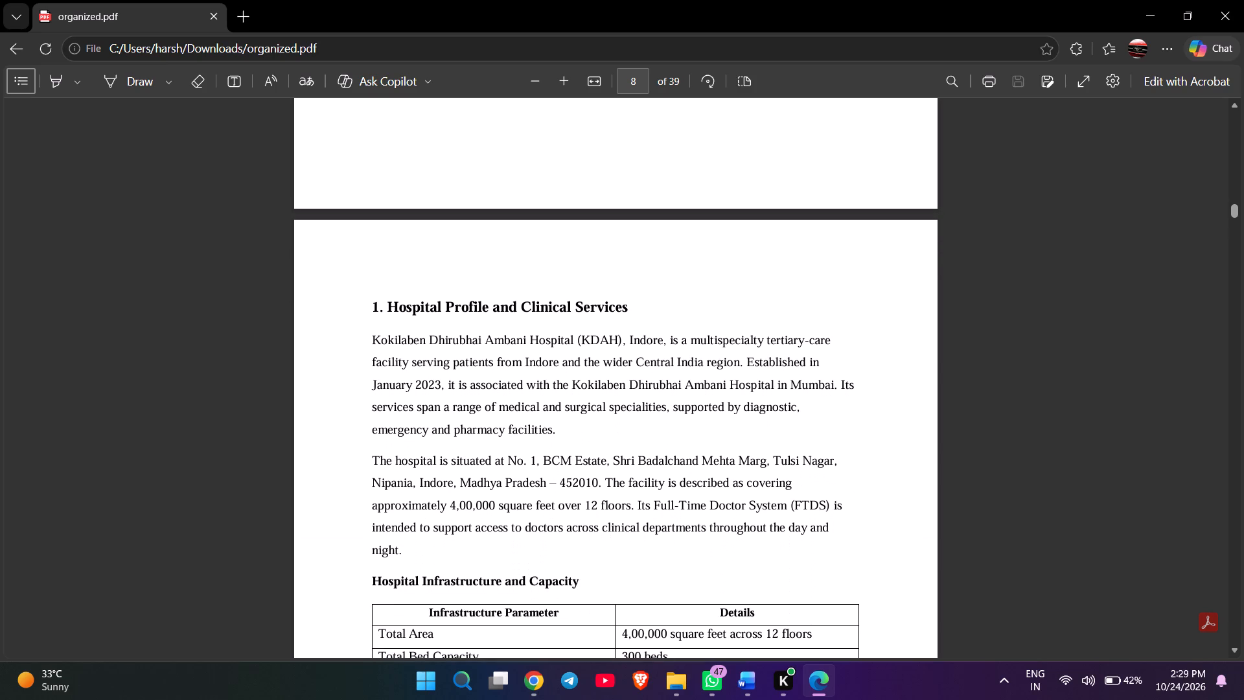
scroll(574, 439, down, 3)
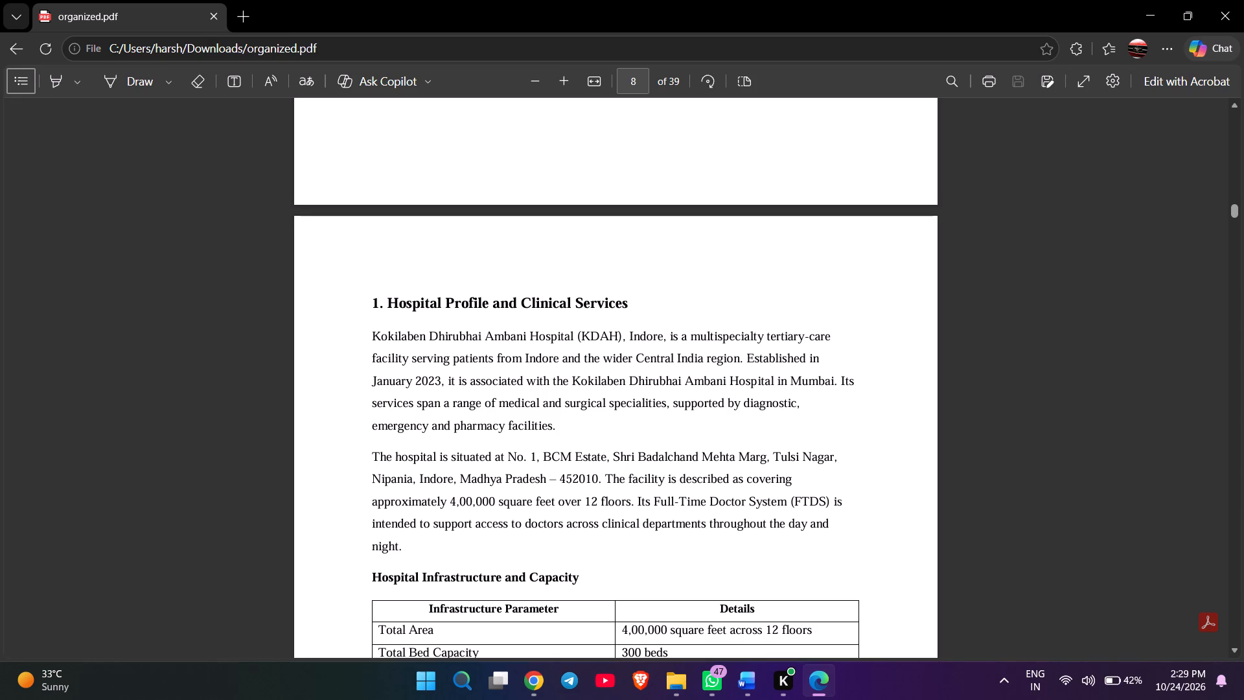
scroll(574, 439, down, 3)
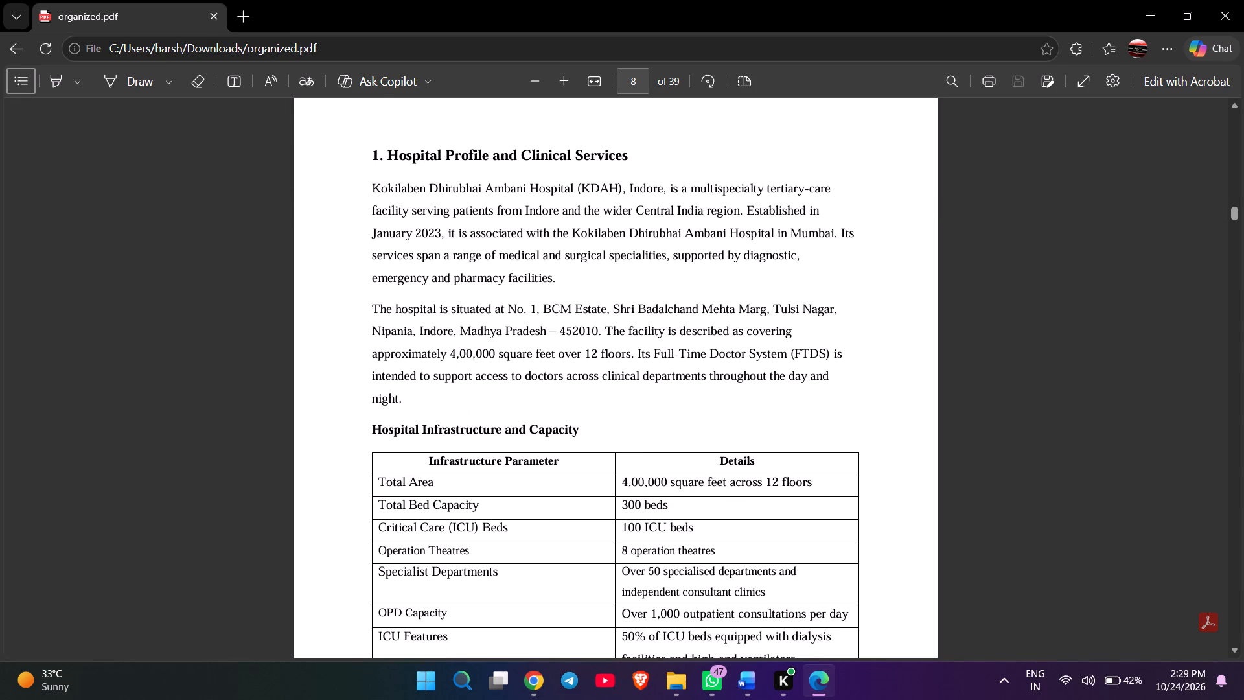
scroll(574, 439, down, 1)
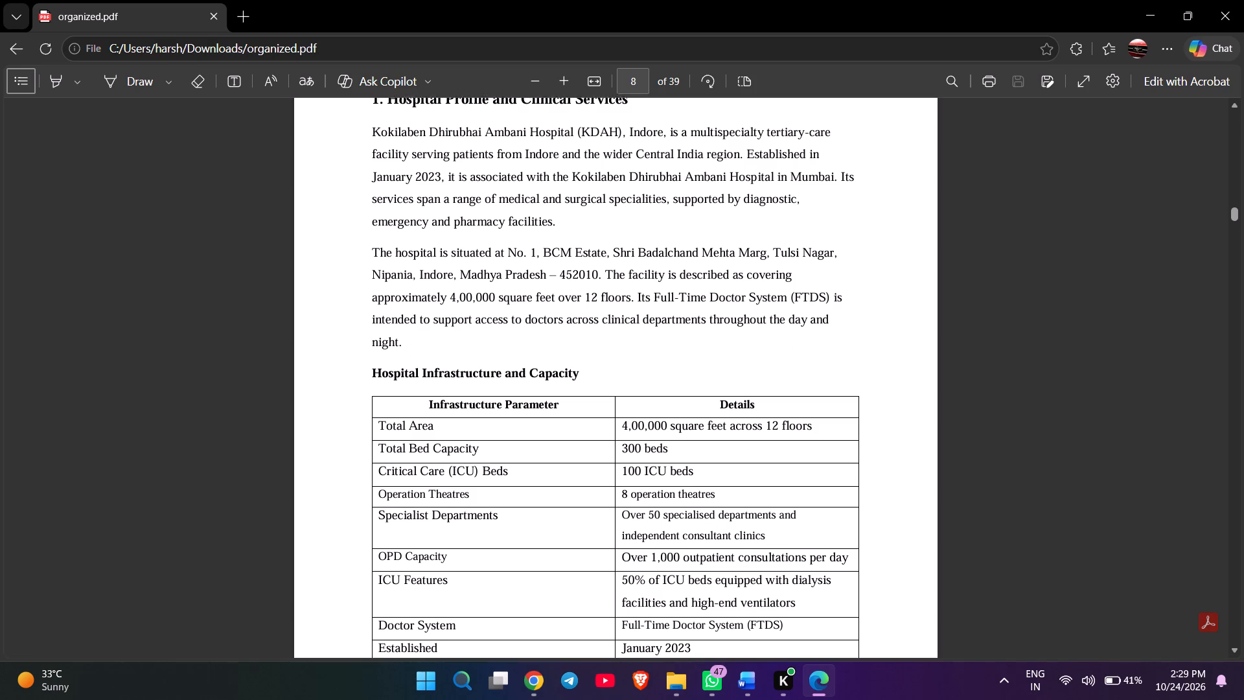
scroll(565, 415, down, 1)
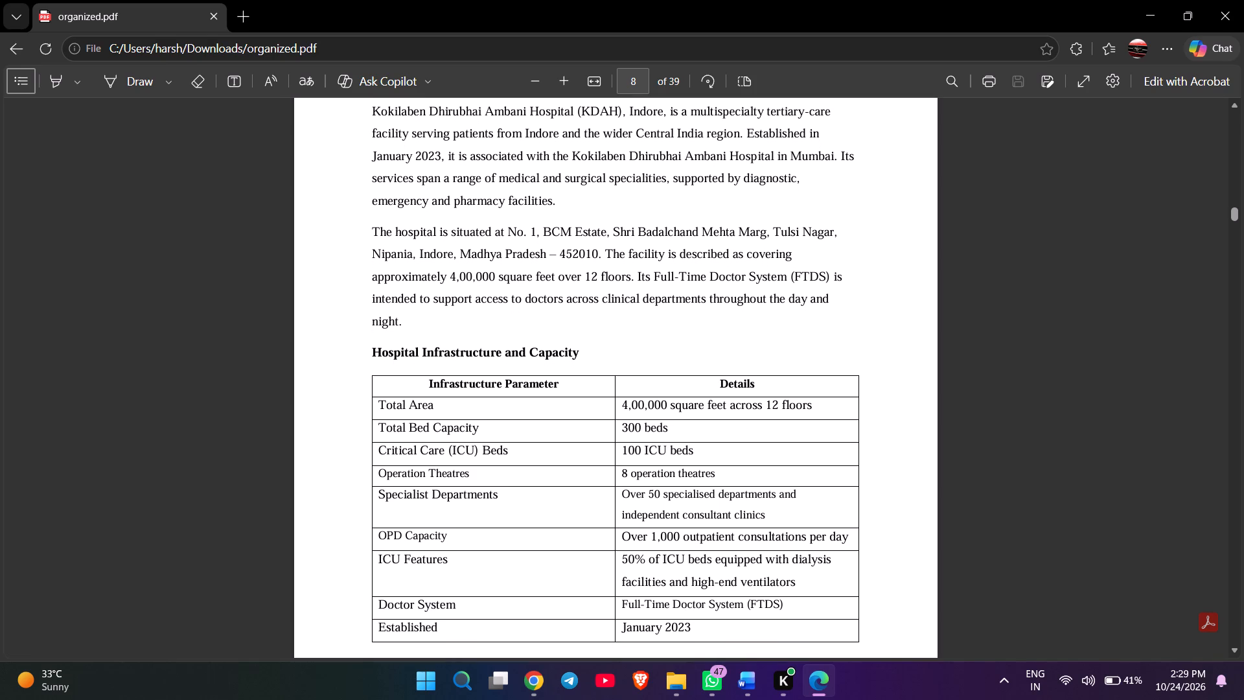
scroll(565, 415, down, 1)
scroll(565, 415, up, 1)
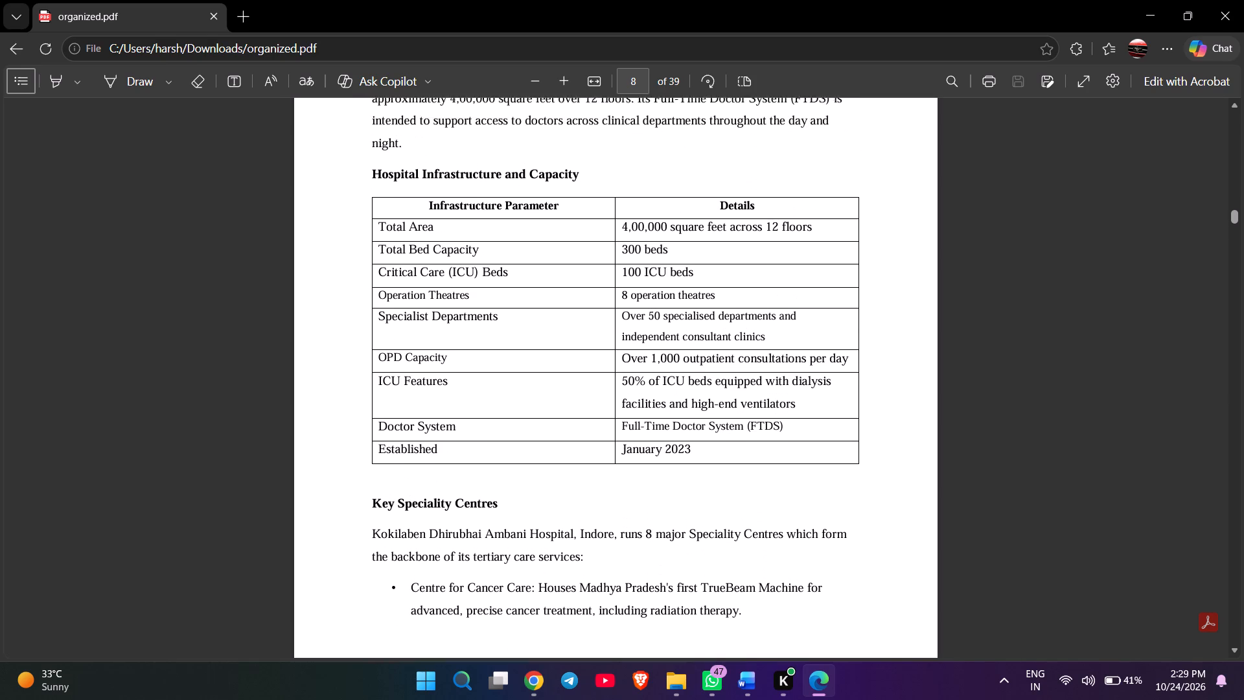
scroll(565, 415, up, 1)
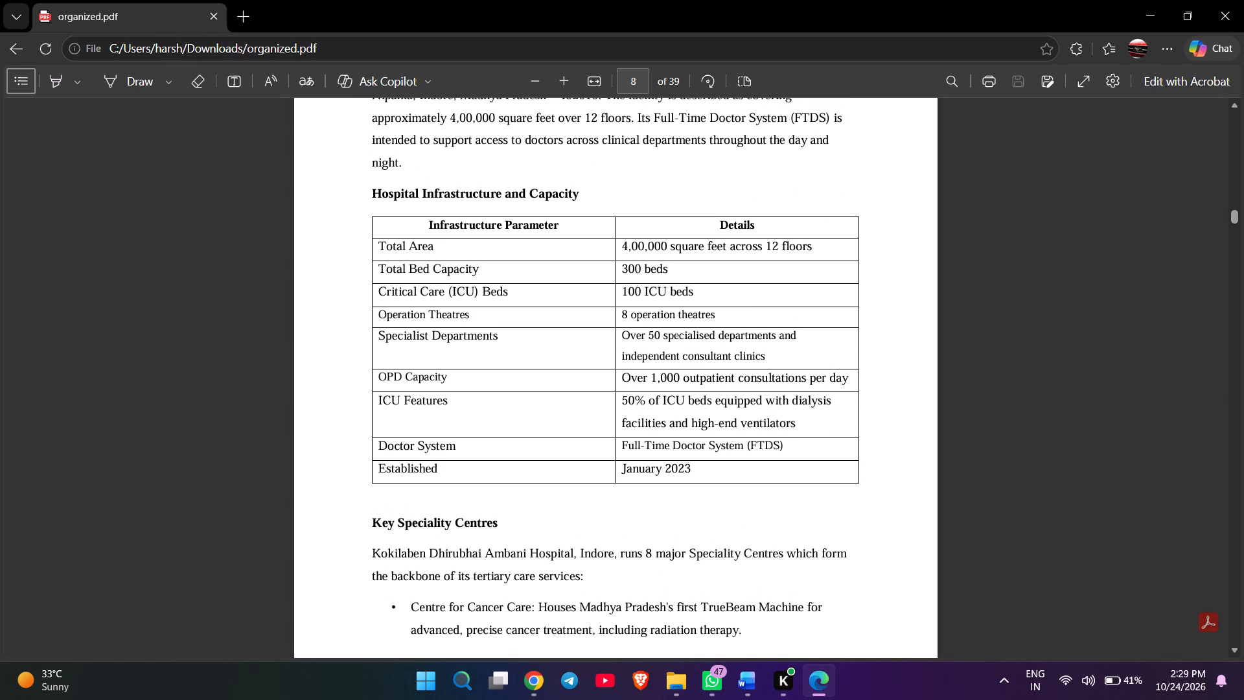
scroll(565, 415, down, 2)
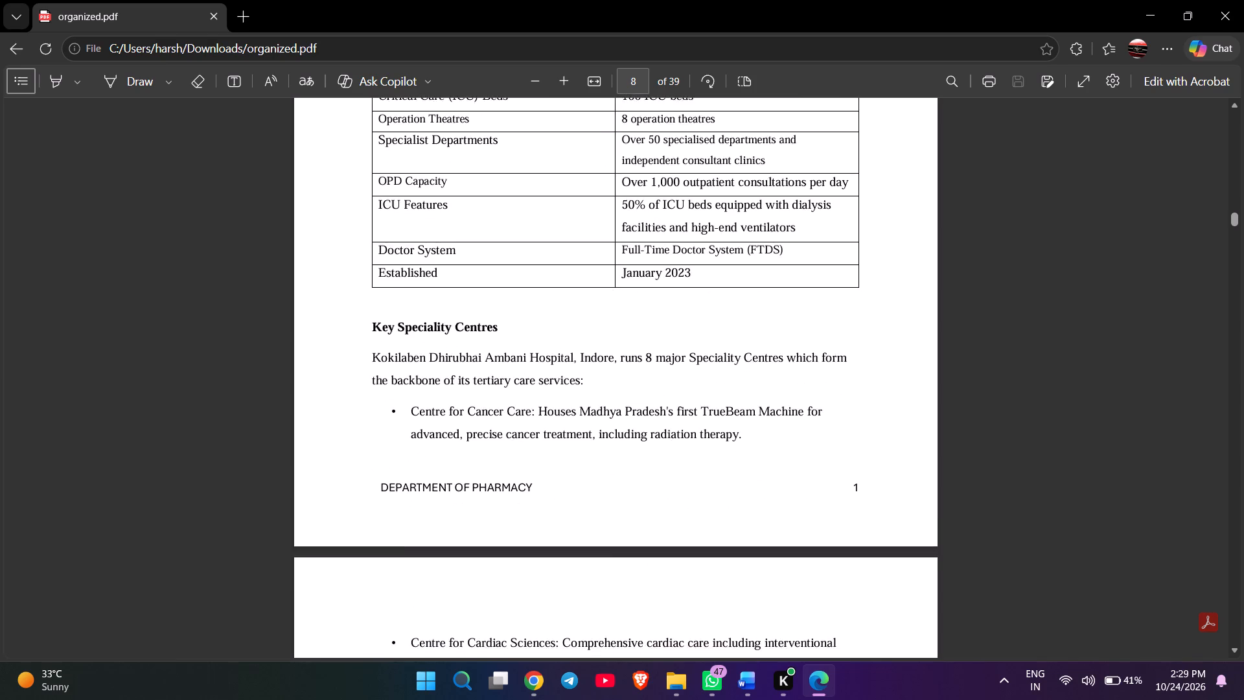
Look through Other Major Services and section 2, Organisation of Hospital Pharmacy Services, including its storage rules, work areas and photos.
scroll(565, 415, down, 9)
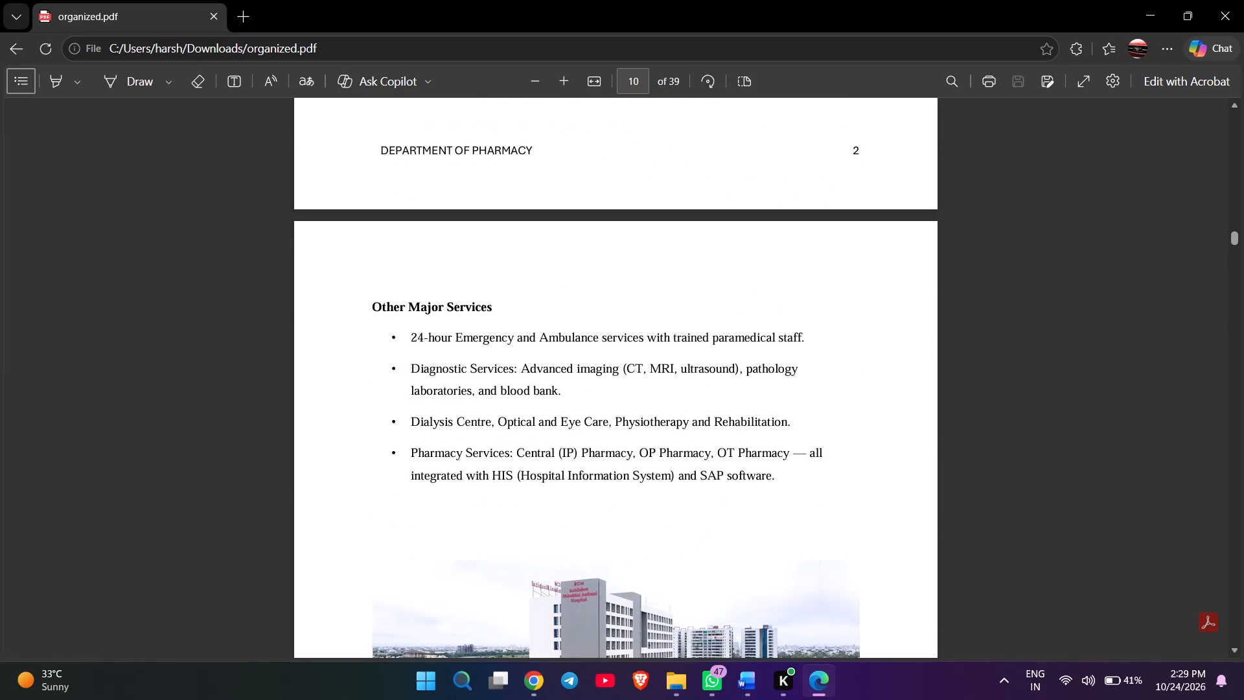
scroll(565, 415, down, 9)
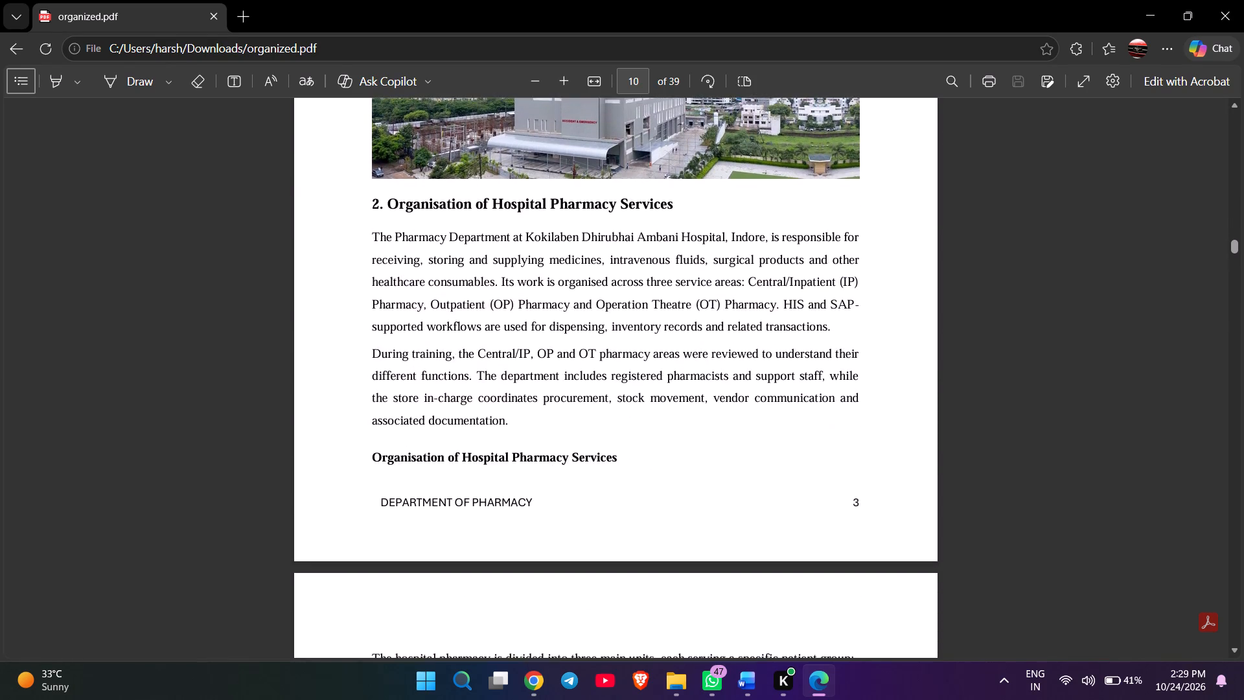
scroll(565, 415, down, 9)
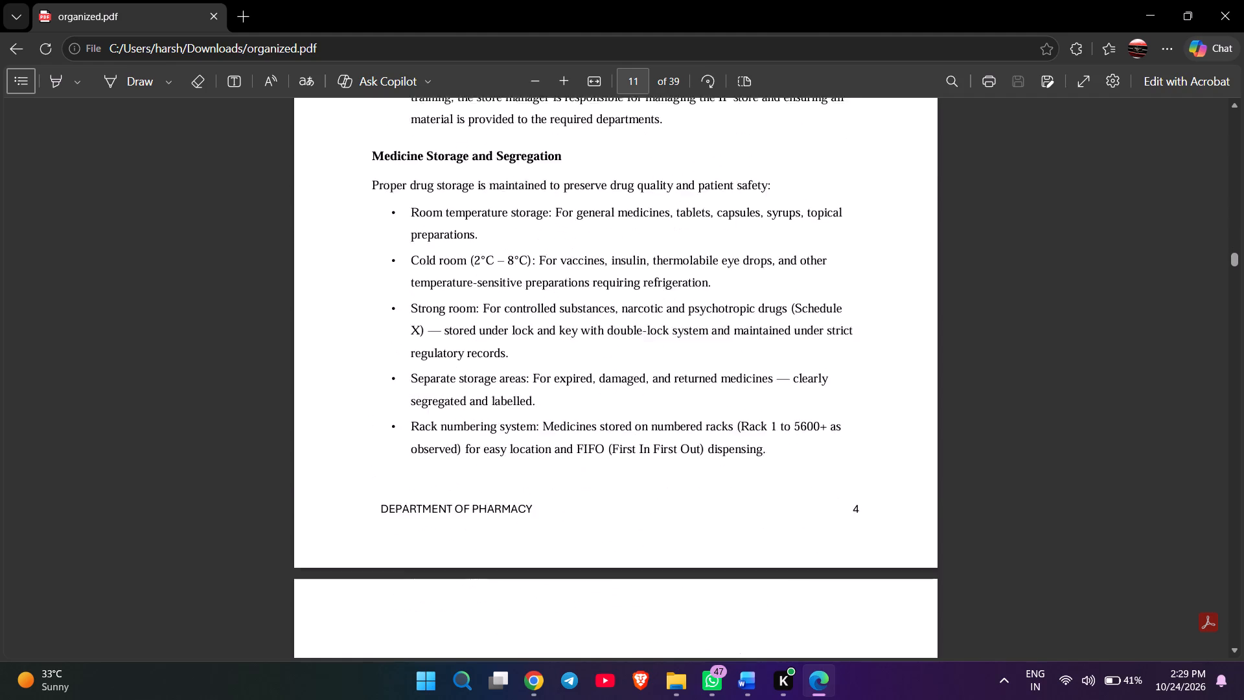
scroll(565, 415, down, 10)
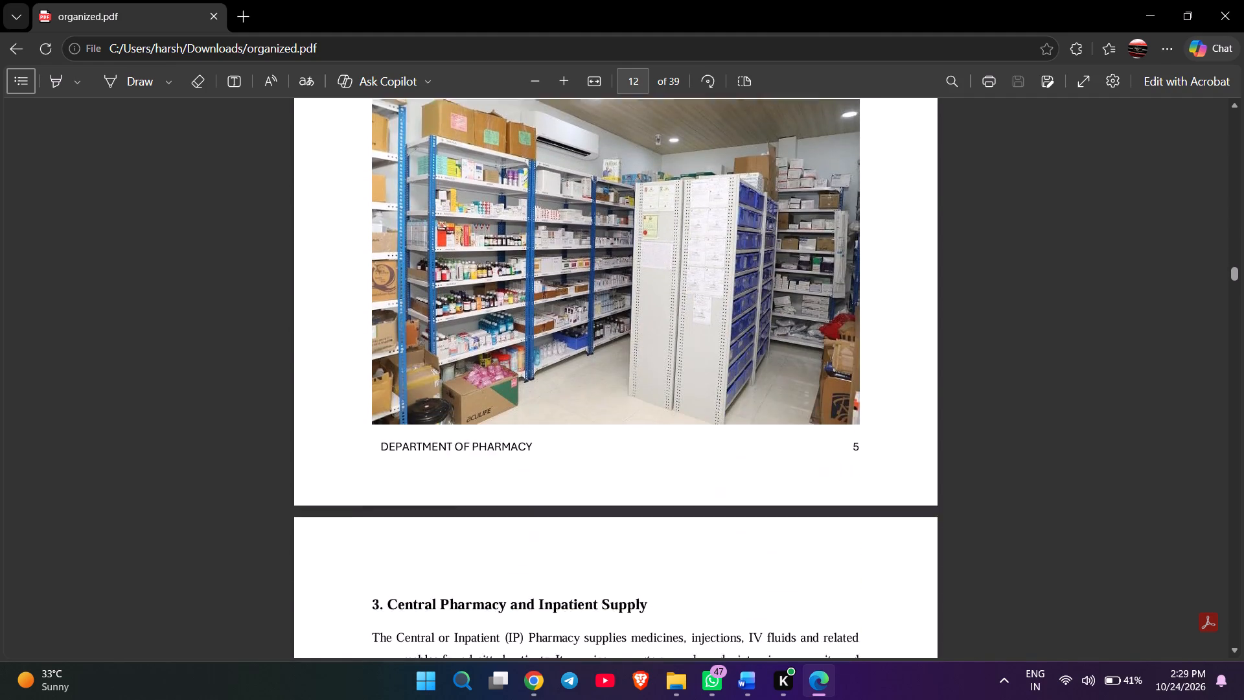
scroll(565, 415, down, 10)
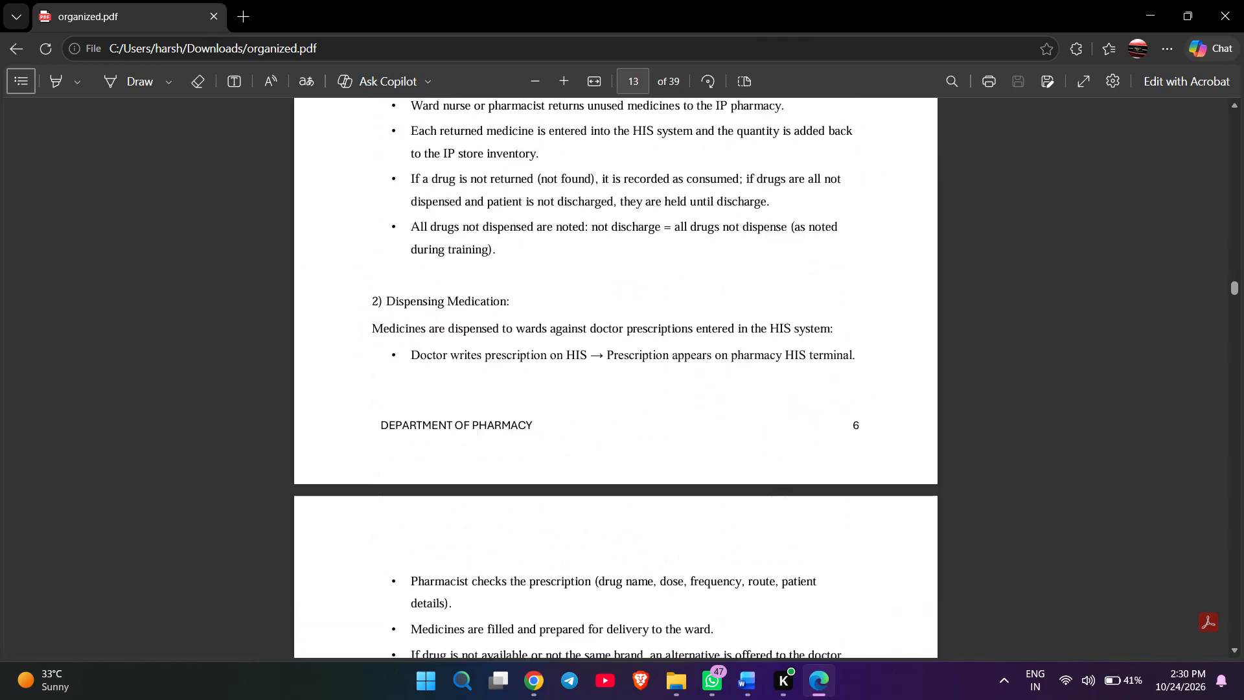
scroll(565, 415, down, 1)
scroll(565, 415, up, 7)
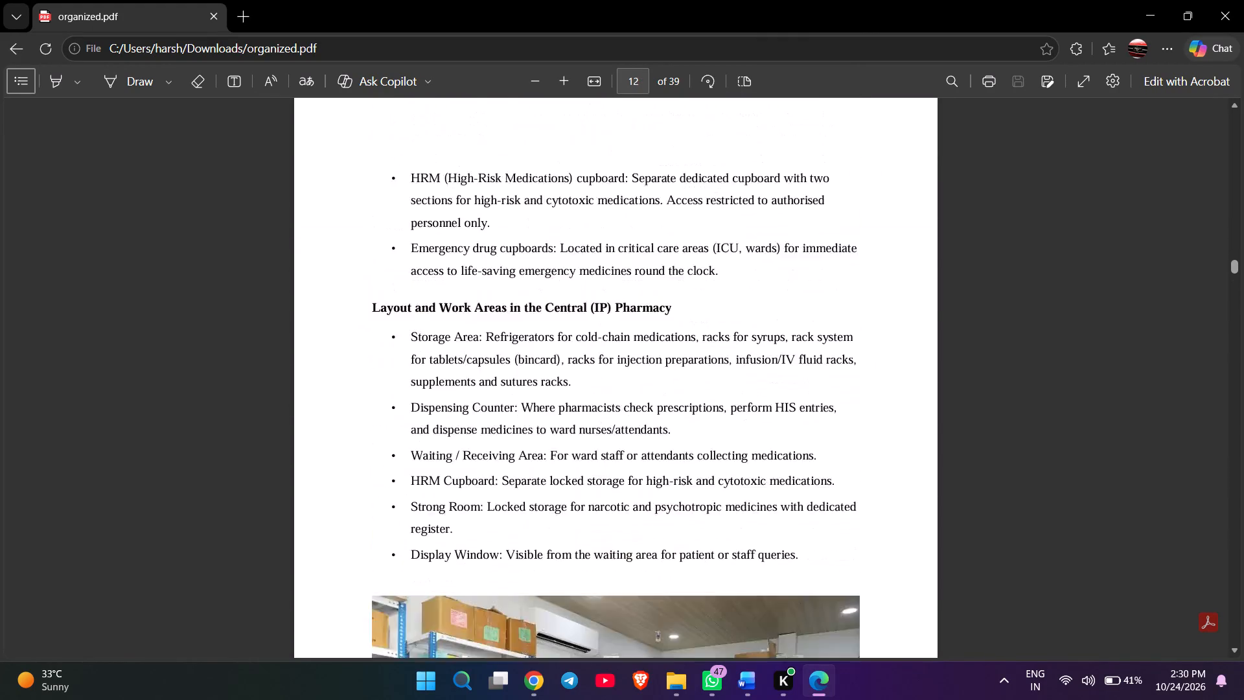
Read section 3 on Central Pharmacy and Inpatient Supply, covering return, dispensing and issue of medicines and the rack number table.
scroll(565, 415, down, 8)
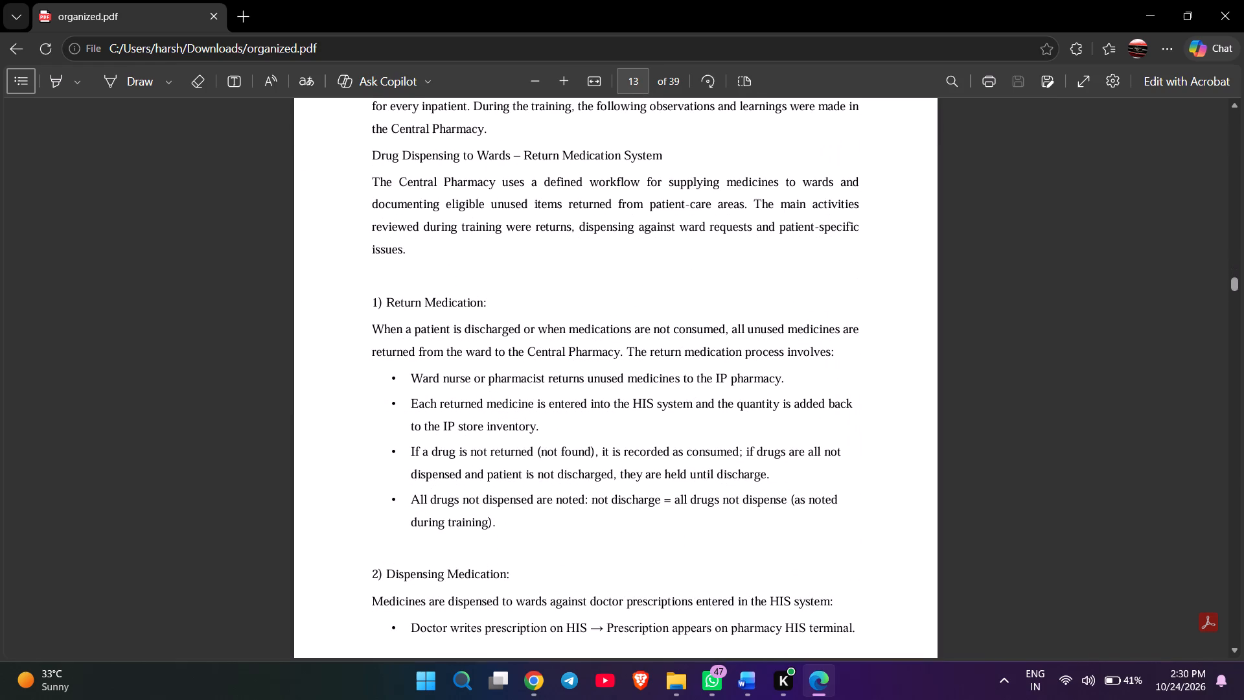
scroll(565, 415, down, 3)
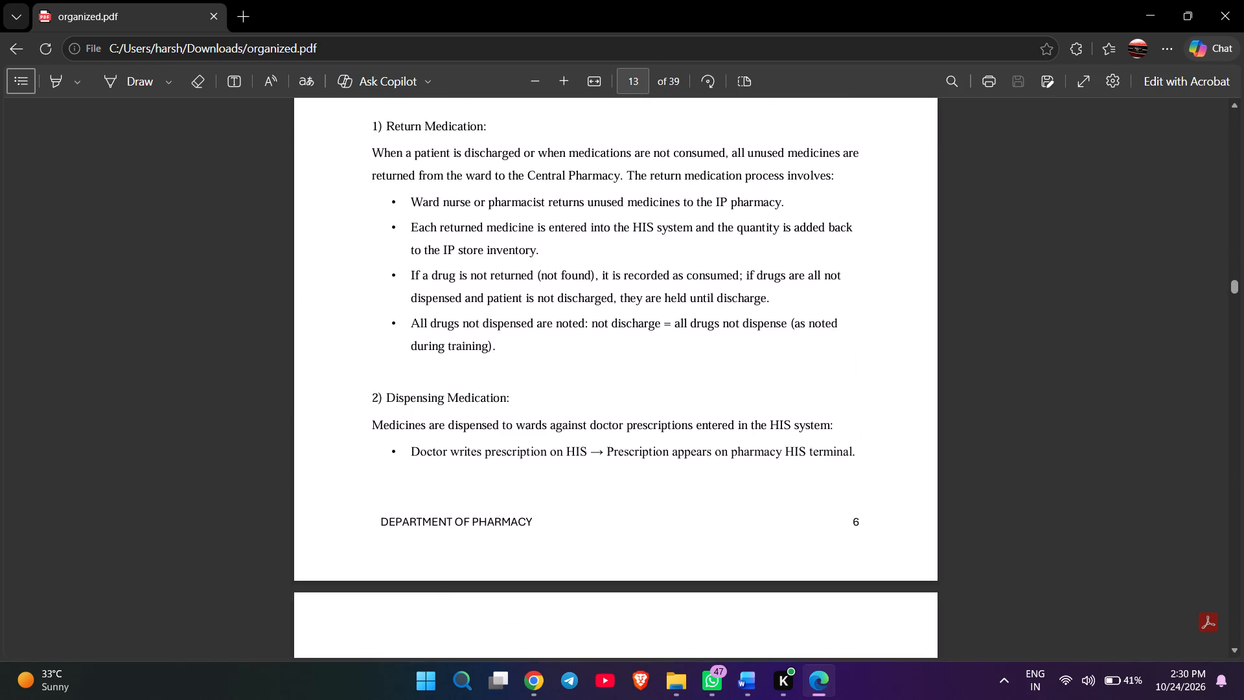
scroll(565, 415, down, 7)
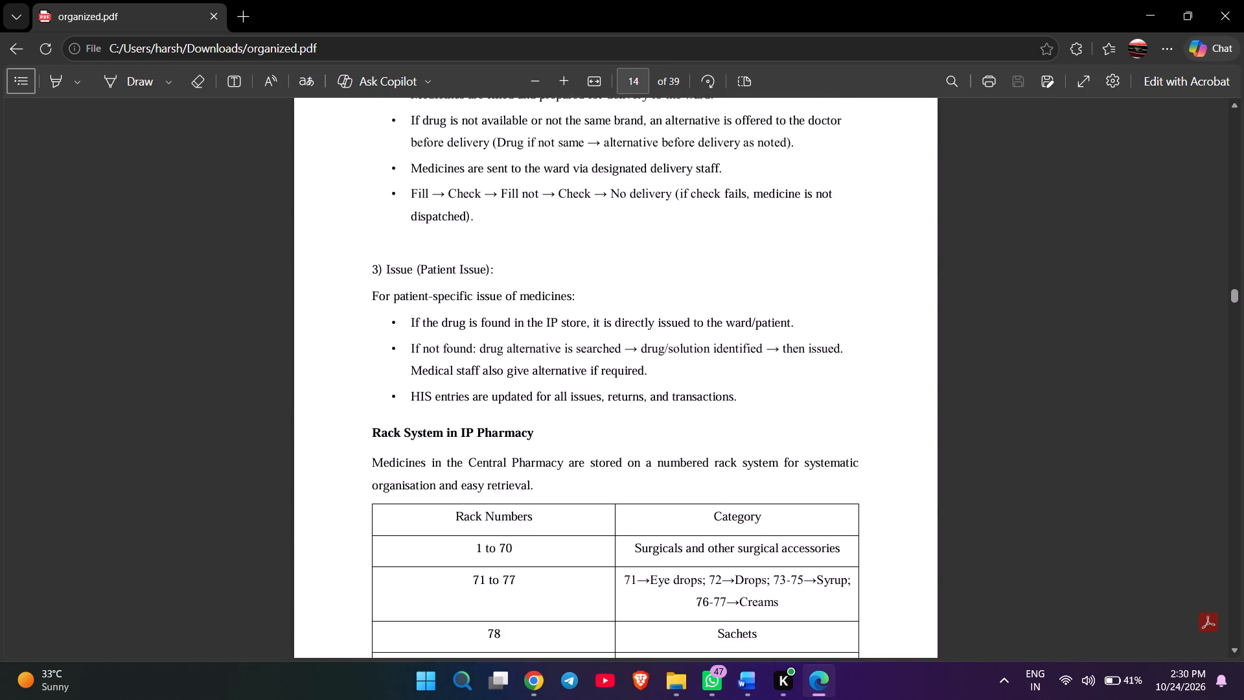
scroll(565, 415, down, 8)
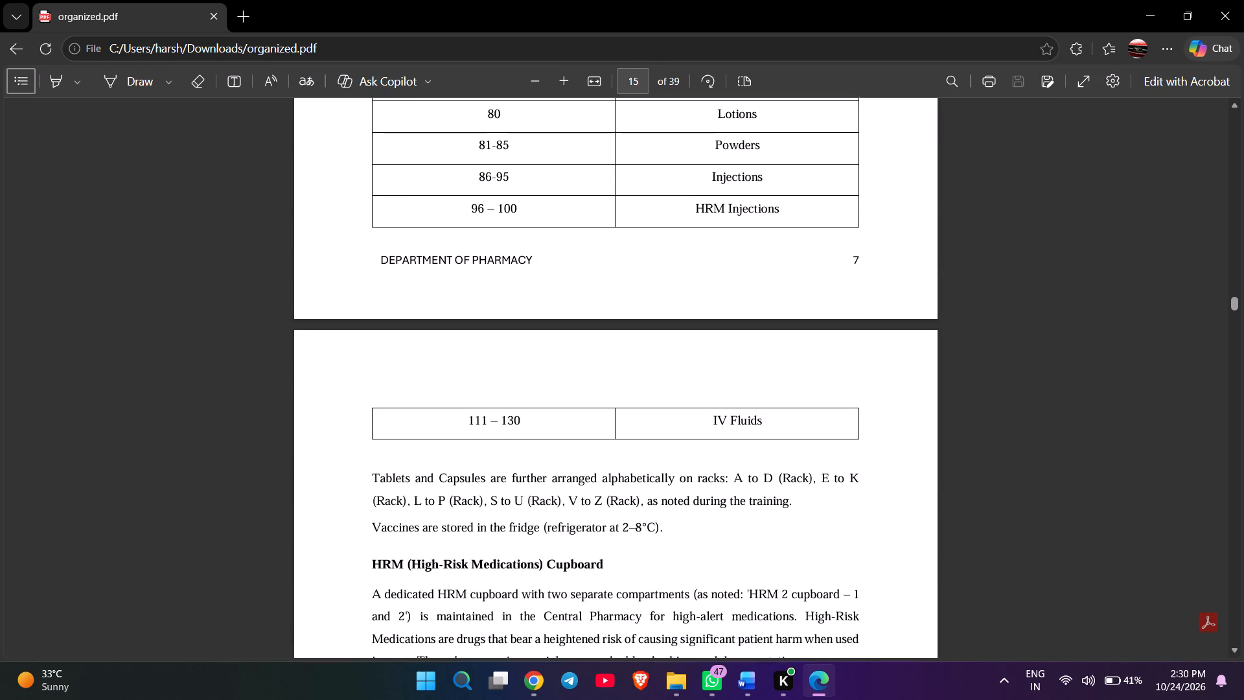
Skim the pages on the three pharmacy systems, the Operation Theatre pharmacy's surgical kits, and cold-chain and strong room storage.
scroll(565, 415, down, 11)
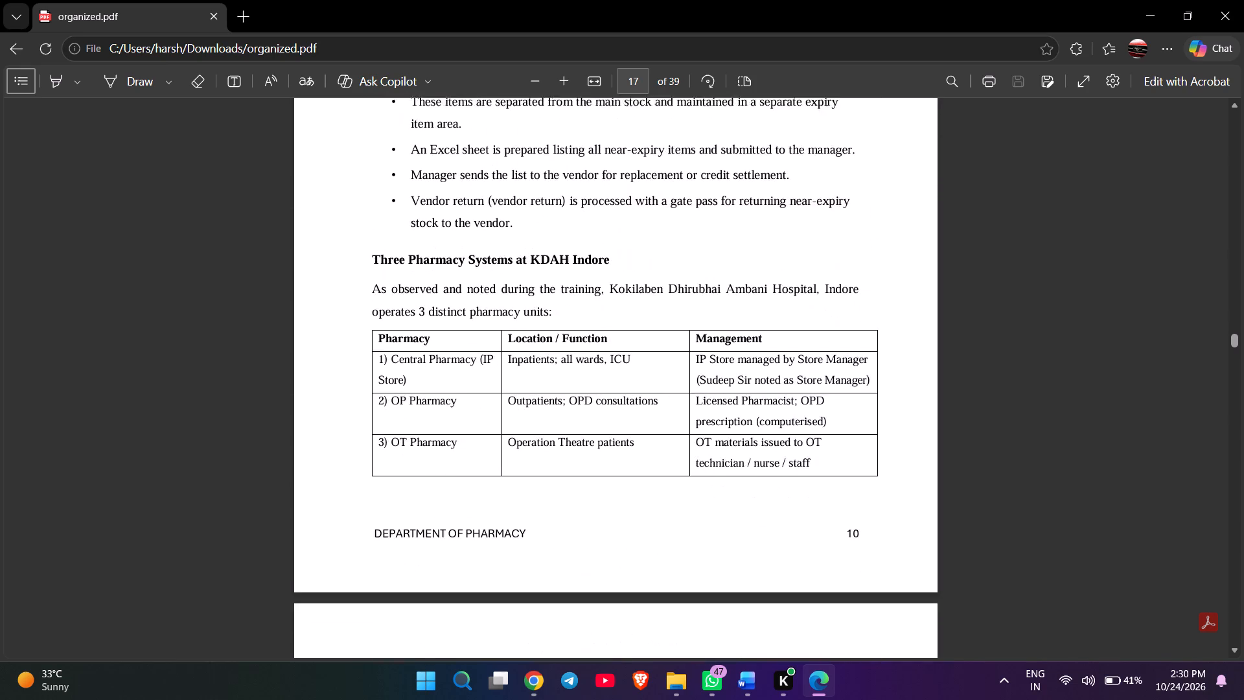
scroll(565, 415, down, 10)
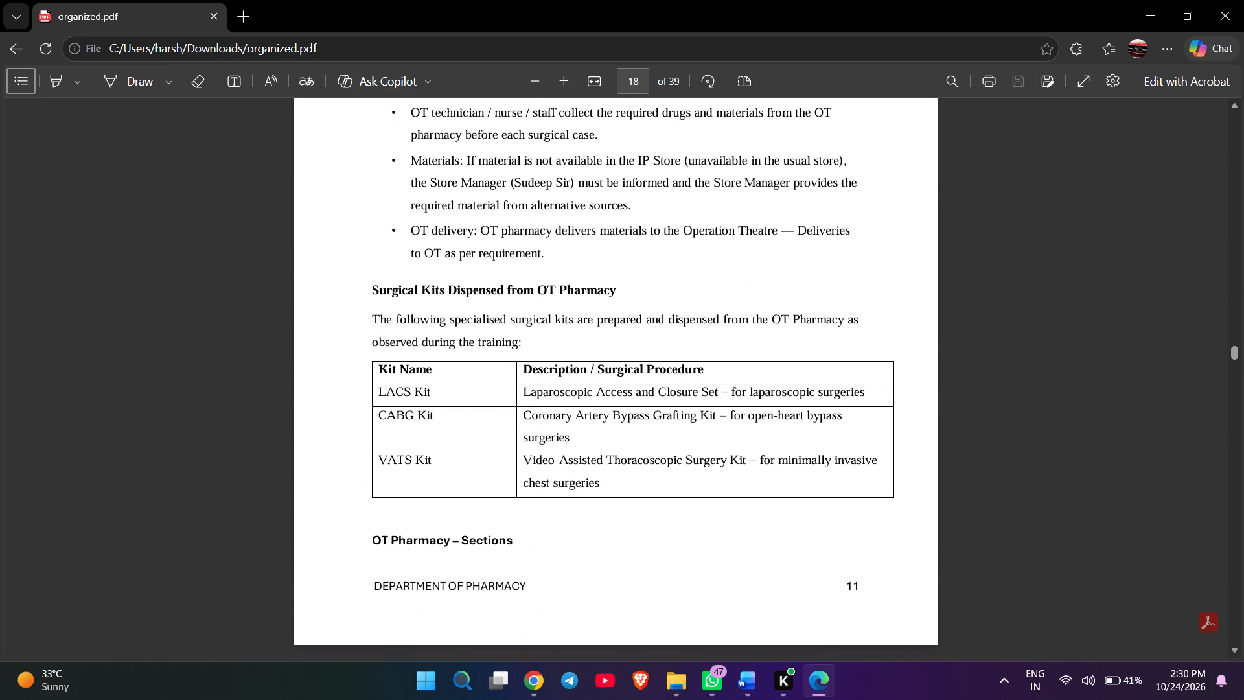
scroll(565, 415, down, 6)
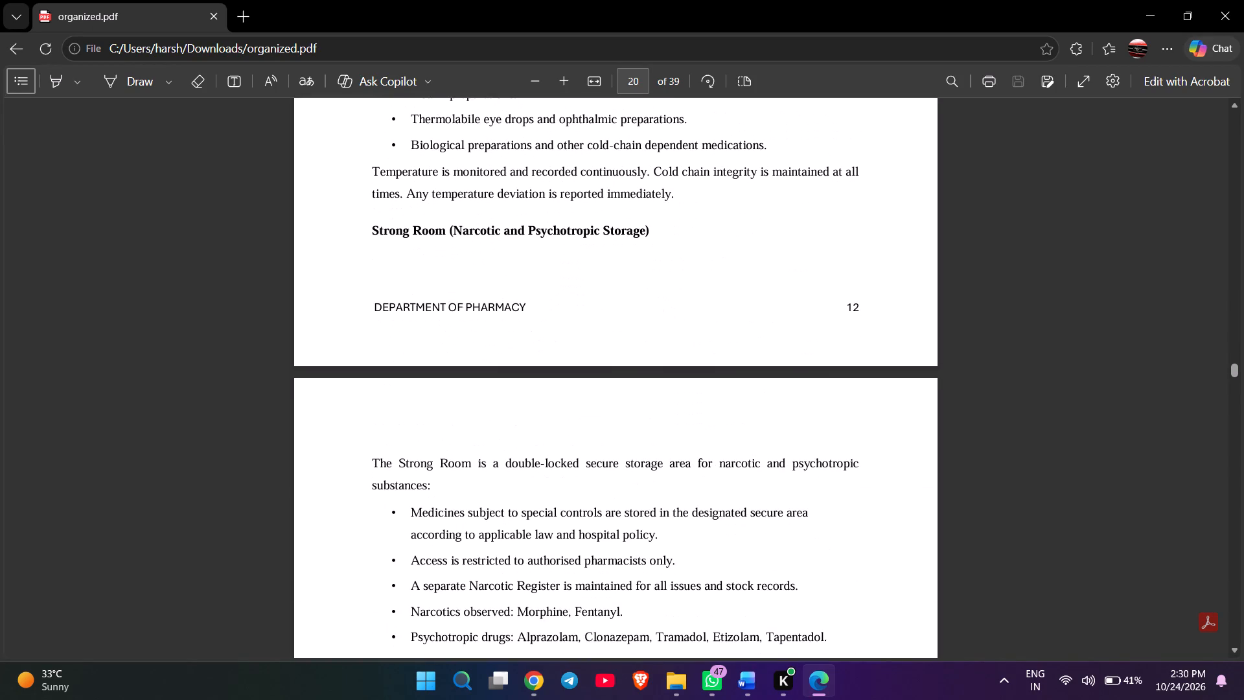
Examine section 7, Pharmacy Inventory Control, from FIFO and expiry monitoring through the Bincard system, vendor returns and new drug addition.
scroll(565, 415, down, 12)
scroll(565, 415, up, 1)
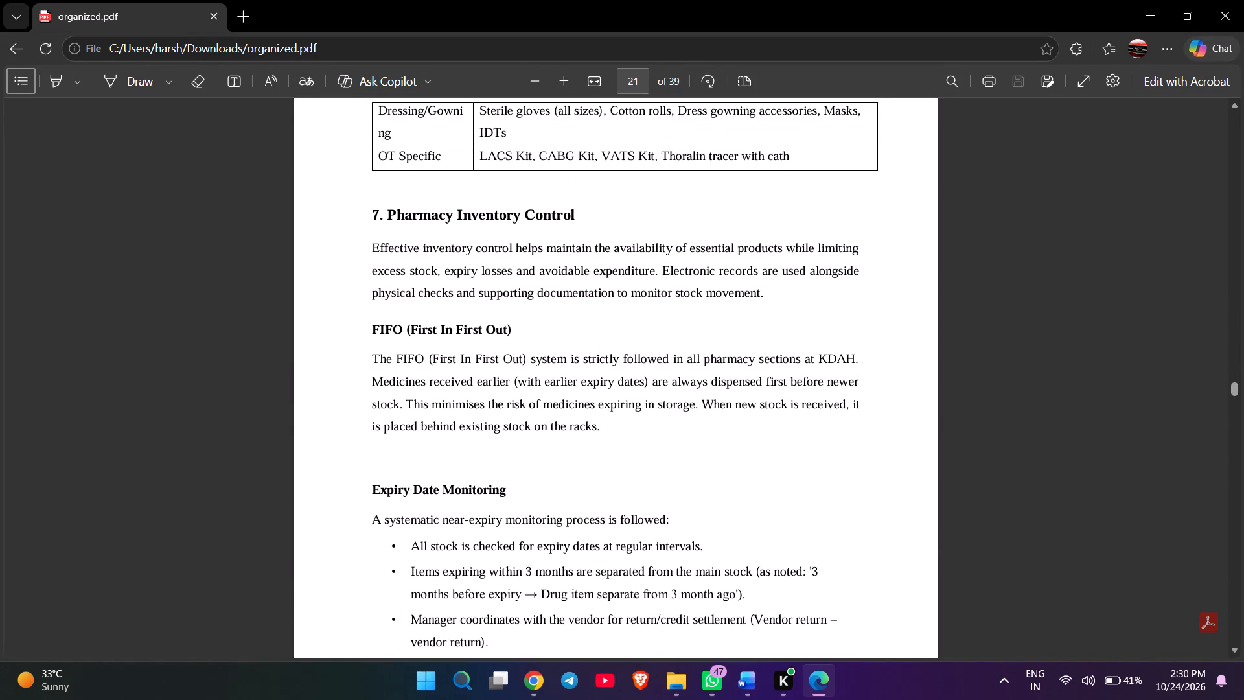
scroll(565, 415, up, 1)
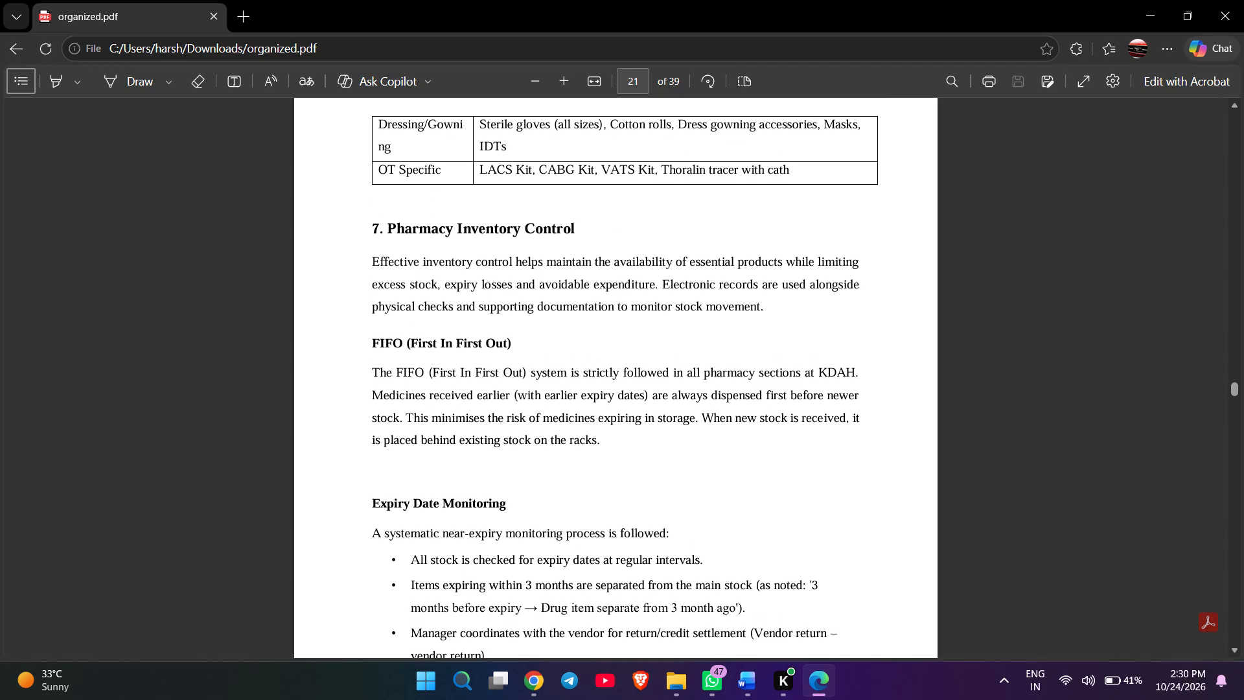
scroll(565, 415, down, 1)
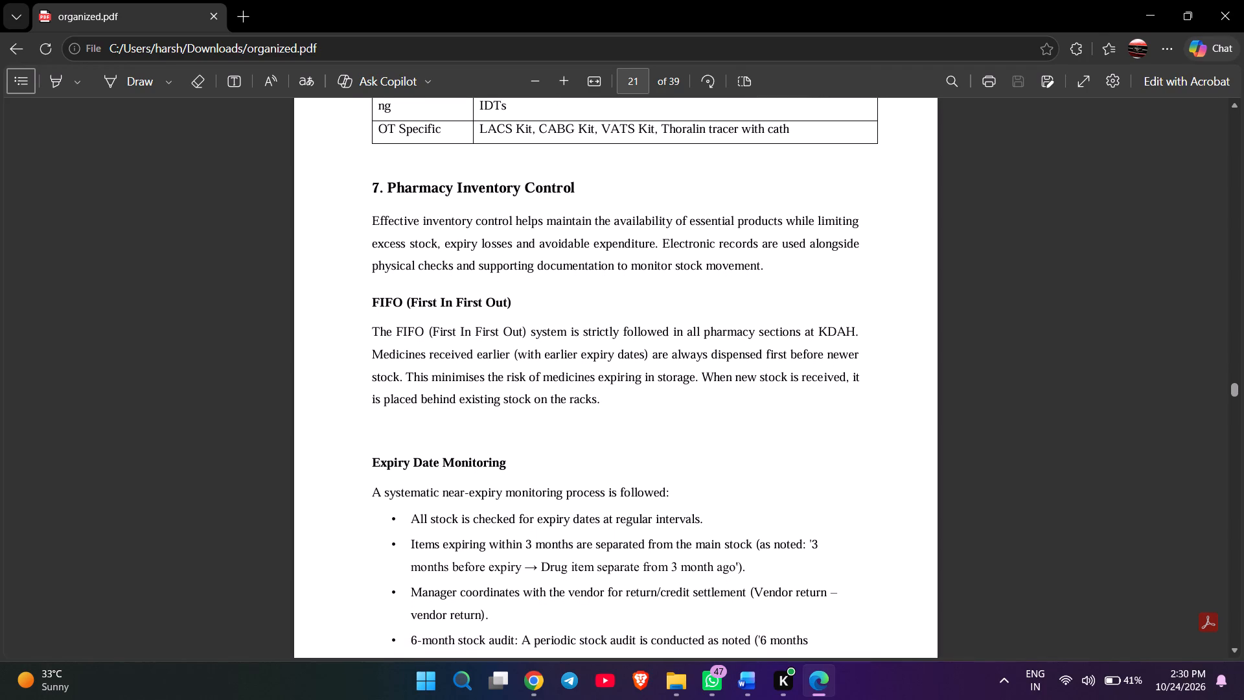
scroll(565, 415, down, 6)
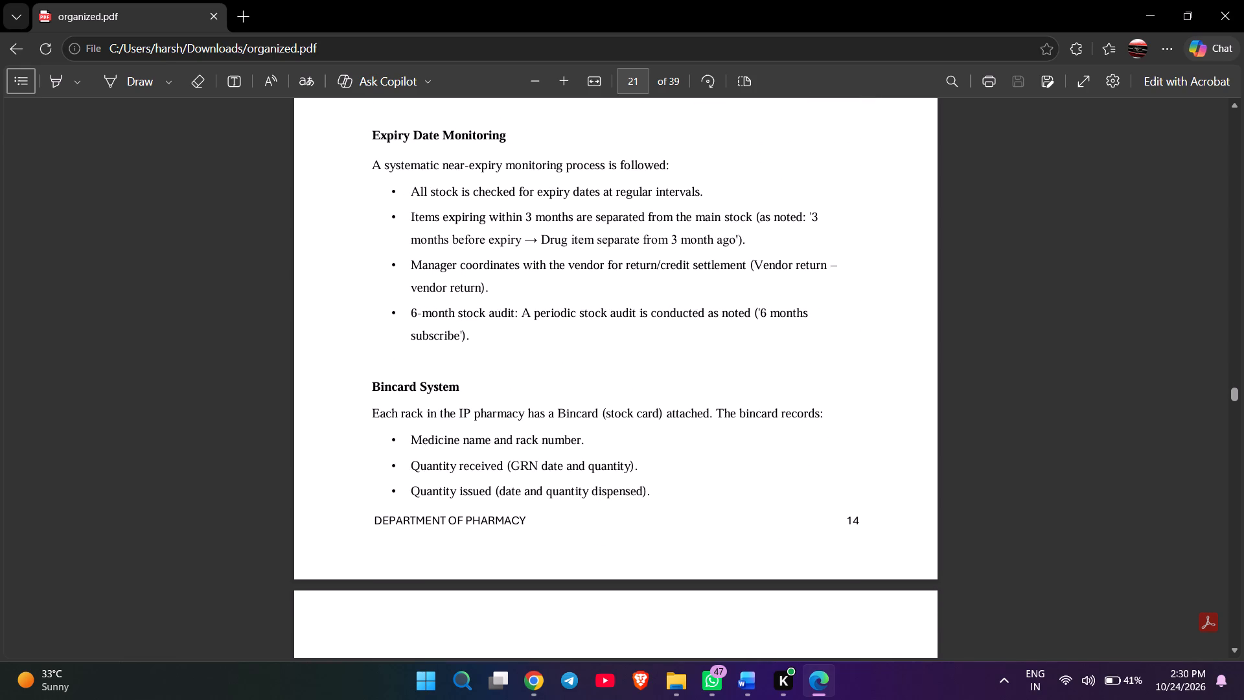
scroll(565, 415, down, 7)
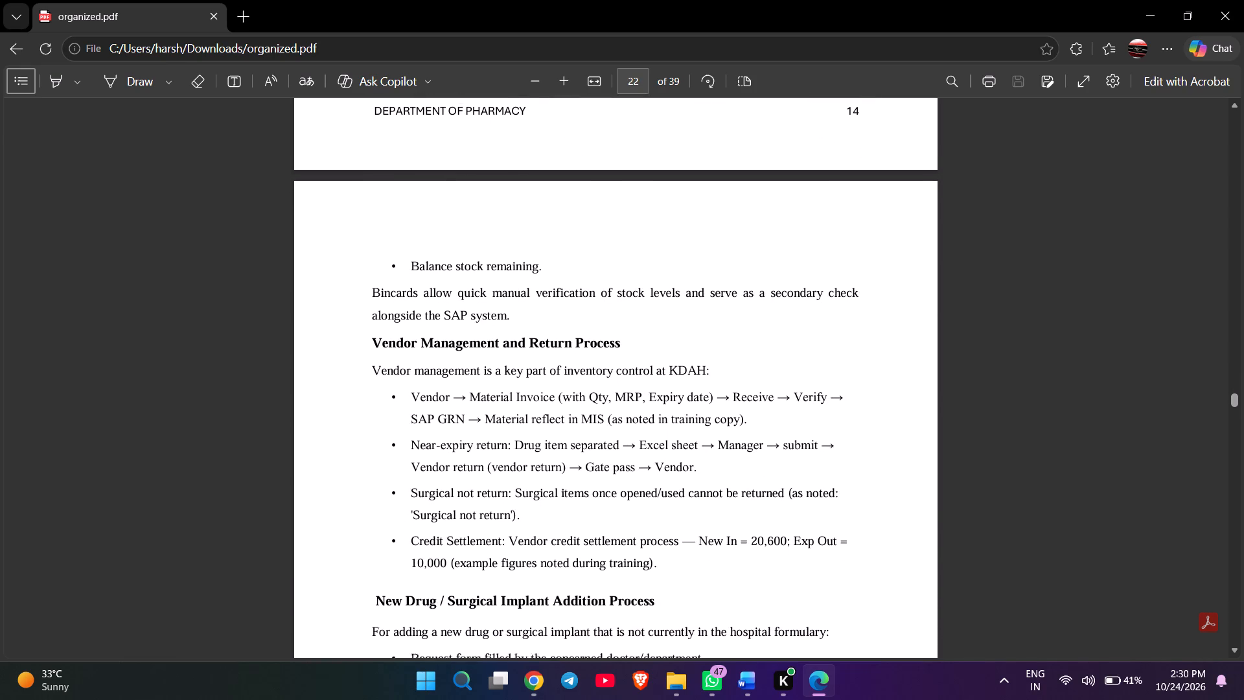
scroll(565, 415, down, 2)
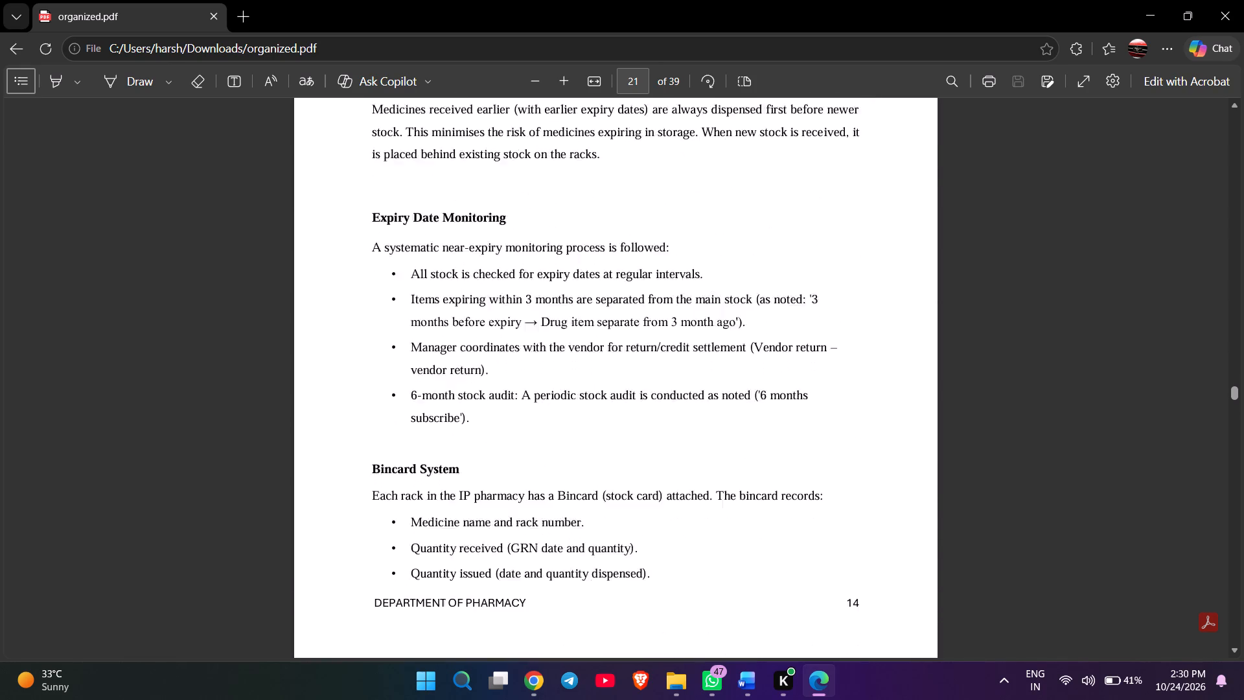
scroll(565, 415, down, 4)
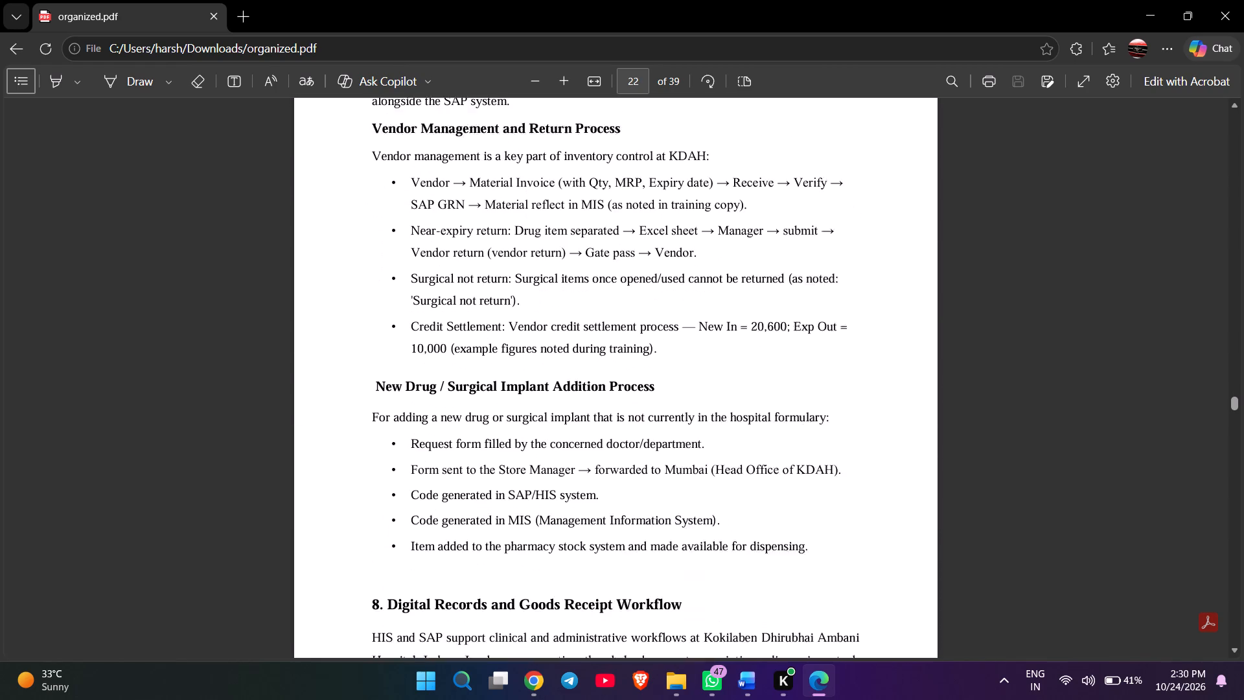
Read section 8 on digital records and goods receipt workflow, and section 9 on the ABC and VED inventory classification methods.
scroll(565, 415, down, 7)
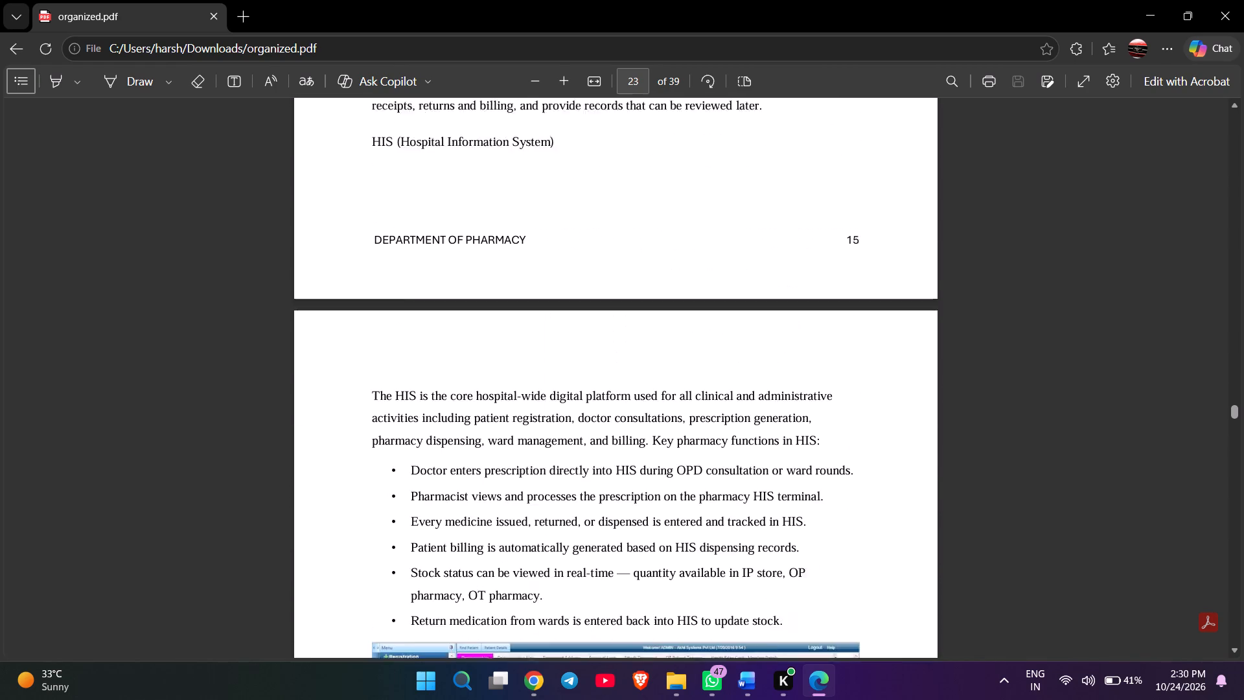
scroll(565, 415, down, 9)
scroll(565, 415, up, 1)
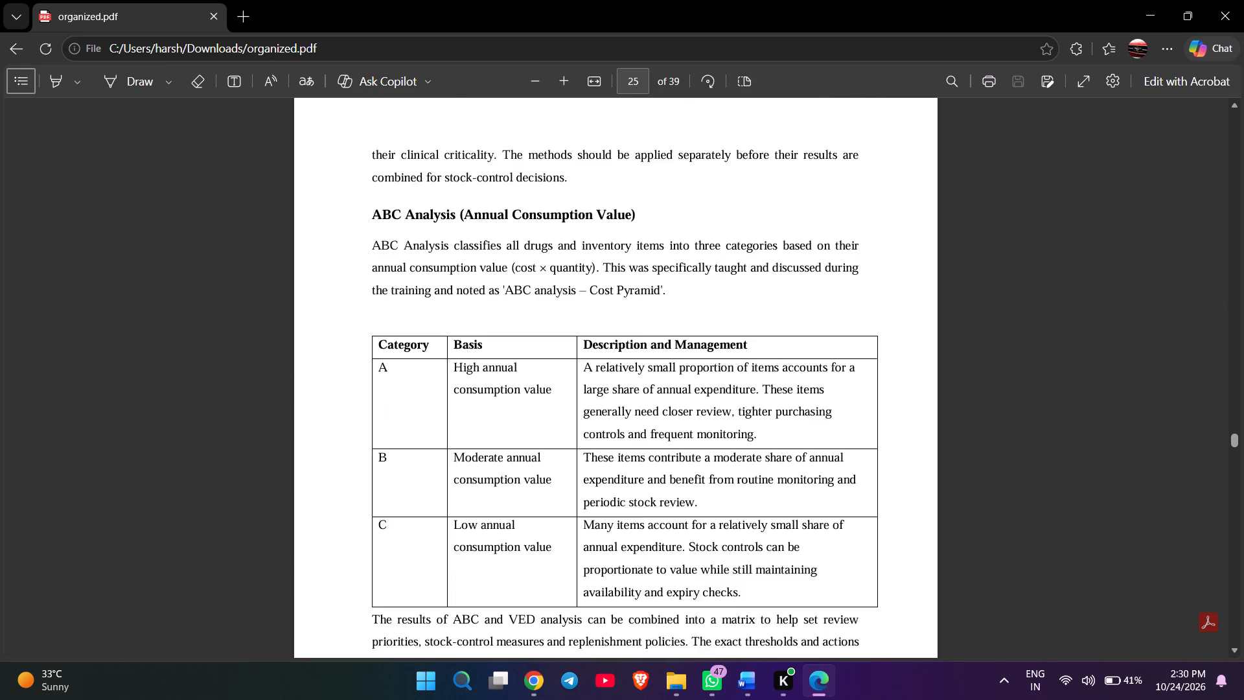
scroll(565, 415, up, 1)
scroll(565, 415, down, 8)
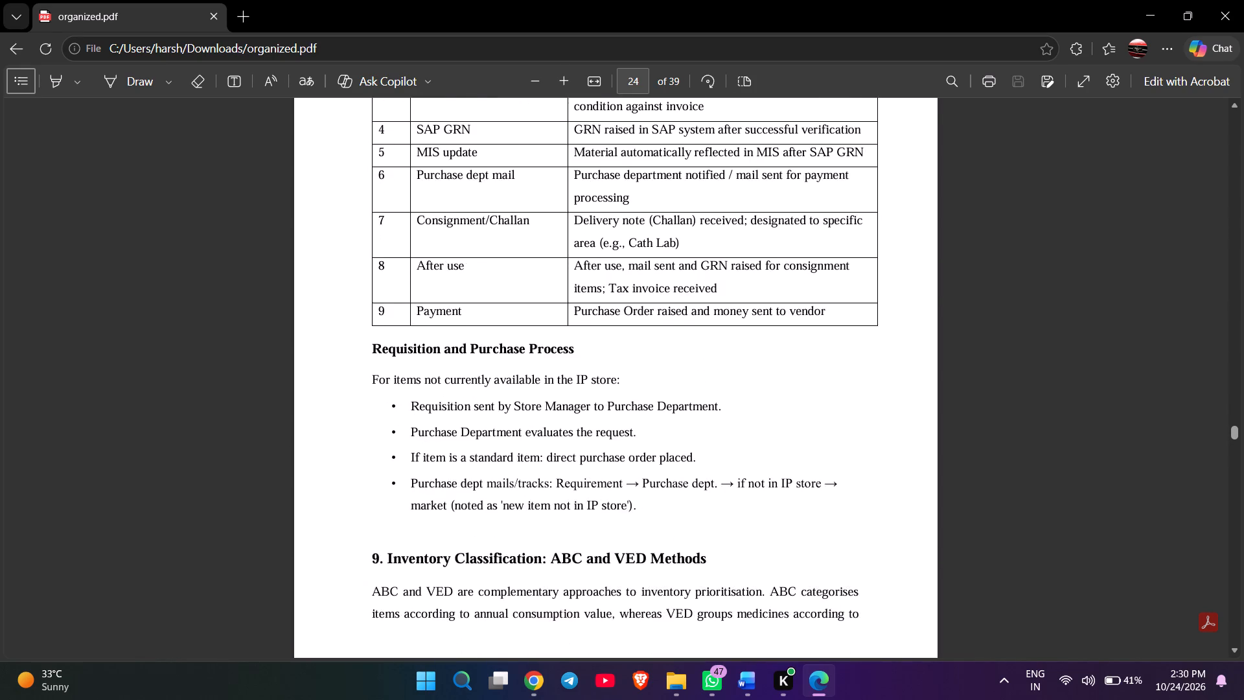
scroll(565, 415, down, 8)
Skim the pages on high-risk, look-alike/sound-alike and narcotic medicines, and the numbered points from technology-driven operations to OT surgical kits.
scroll(565, 415, down, 2)
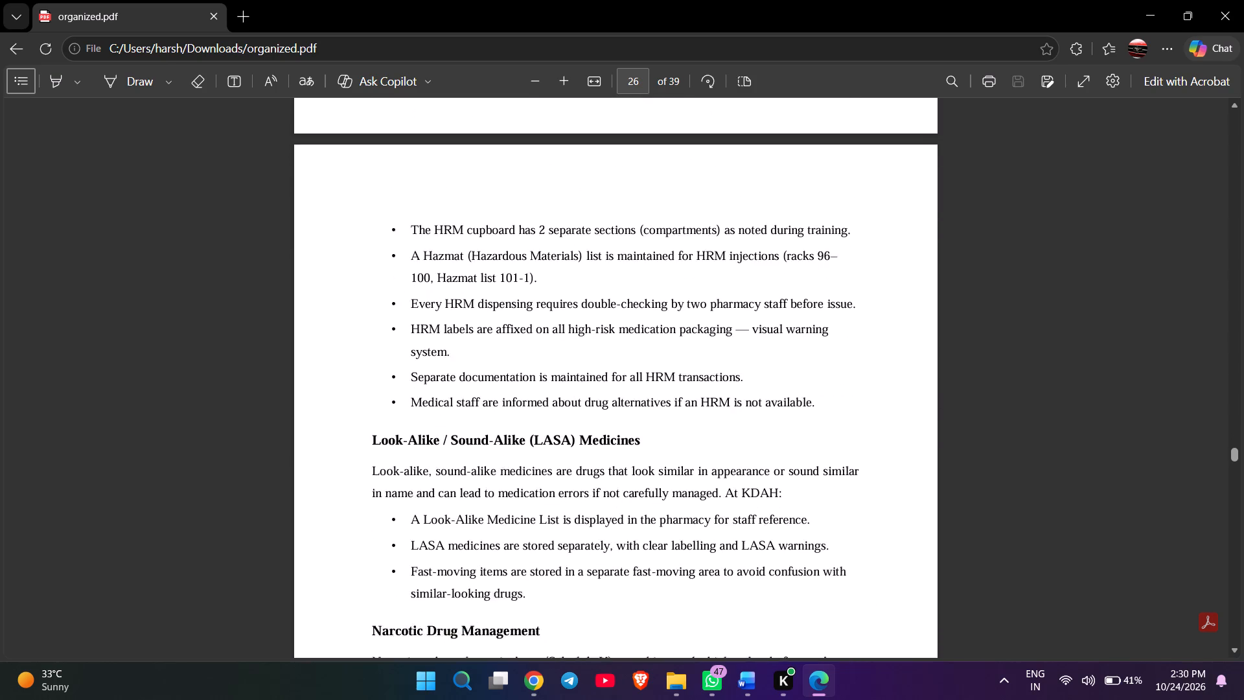
scroll(565, 415, down, 10)
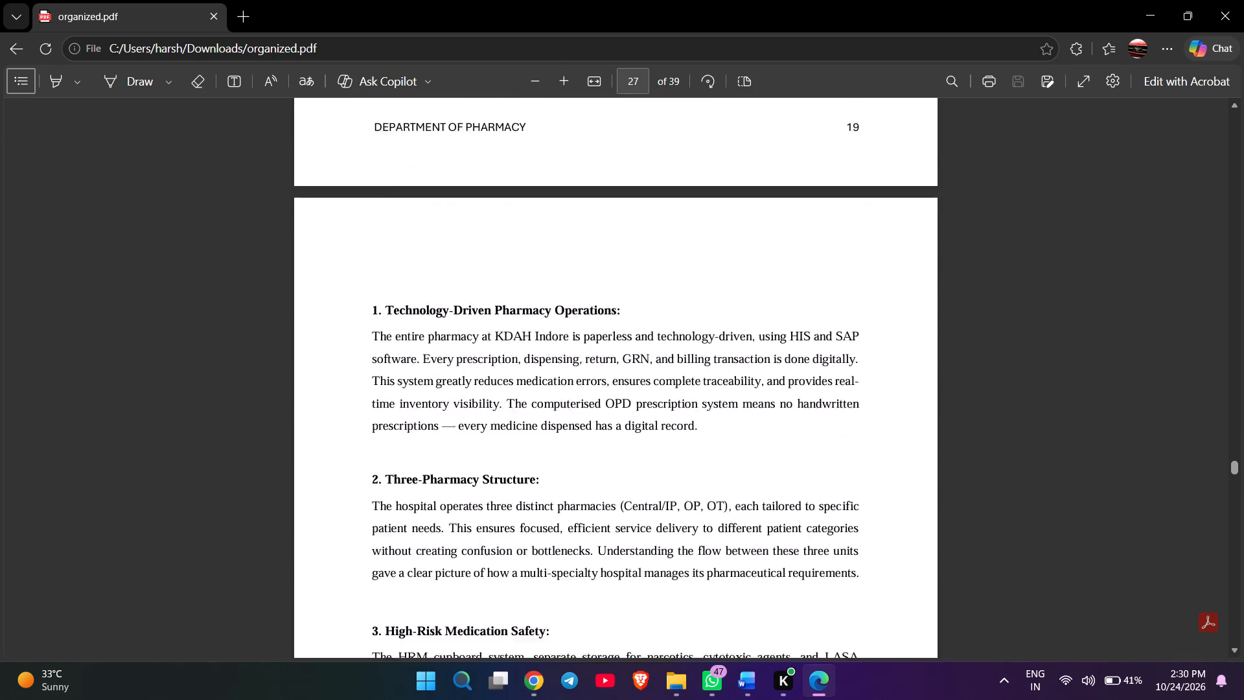
scroll(565, 415, down, 15)
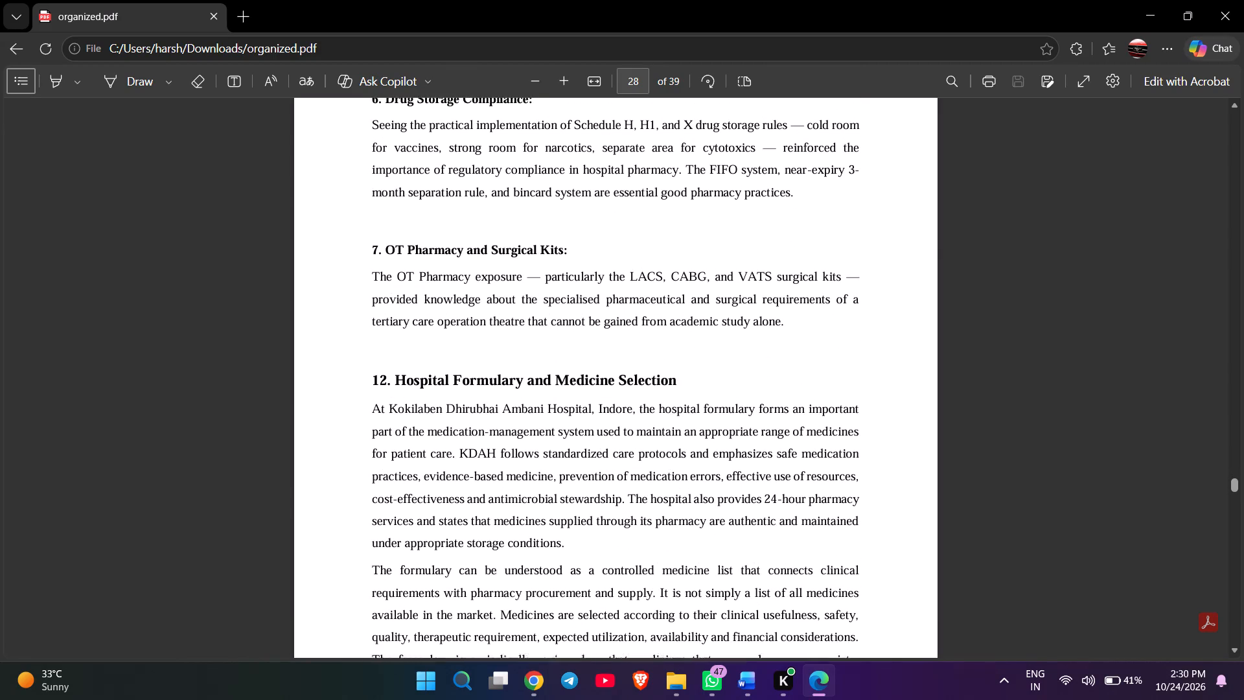
Look through section 12, Hospital Formulary and Medicine Selection, covering the medicine groups, the formulary-addition pathway and periodic review.
scroll(565, 415, down, 7)
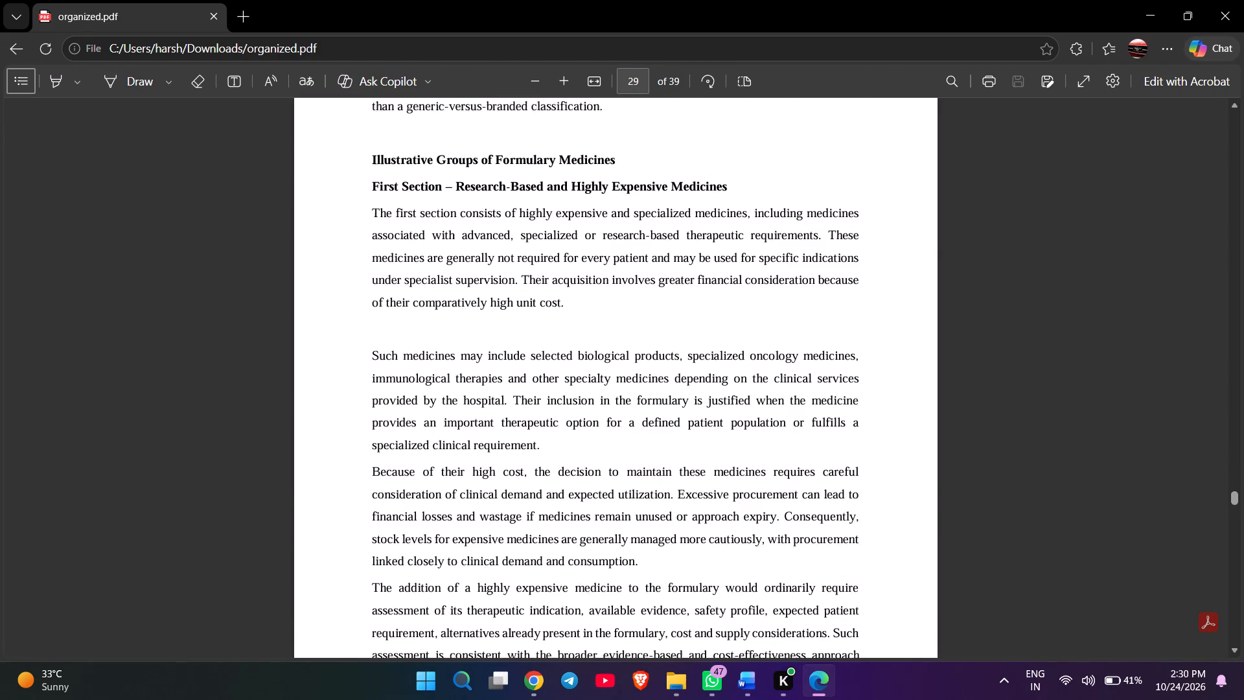
scroll(565, 415, down, 9)
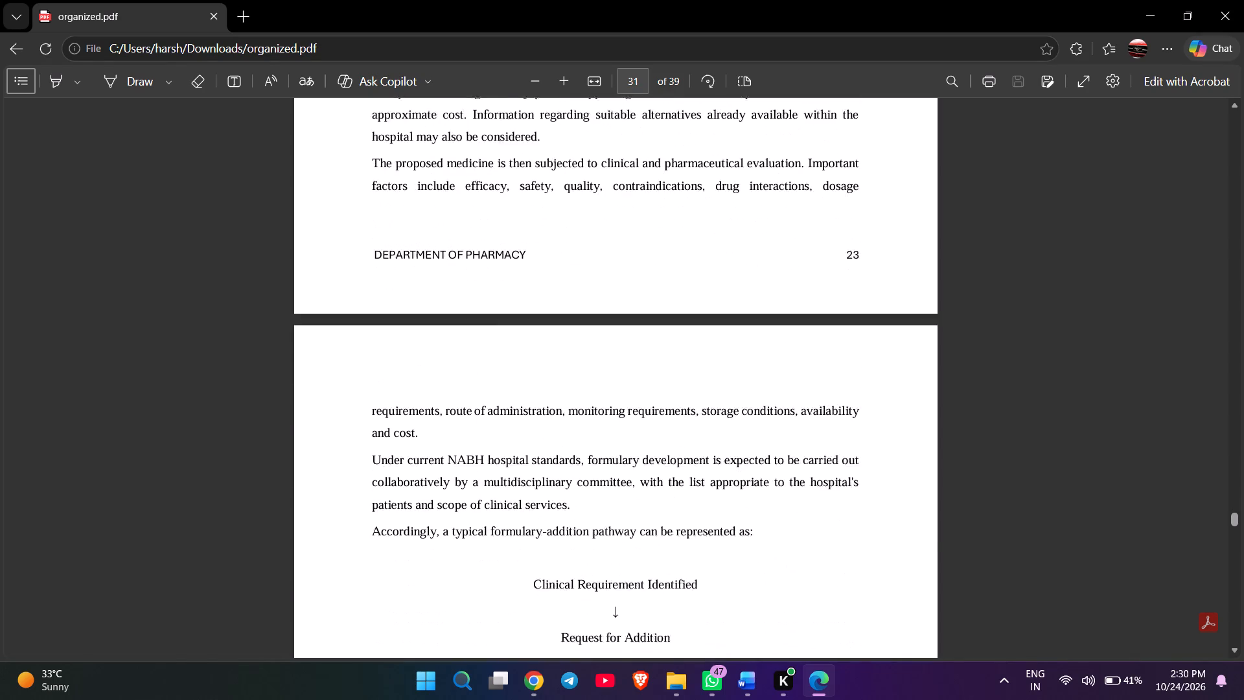
scroll(565, 415, down, 9)
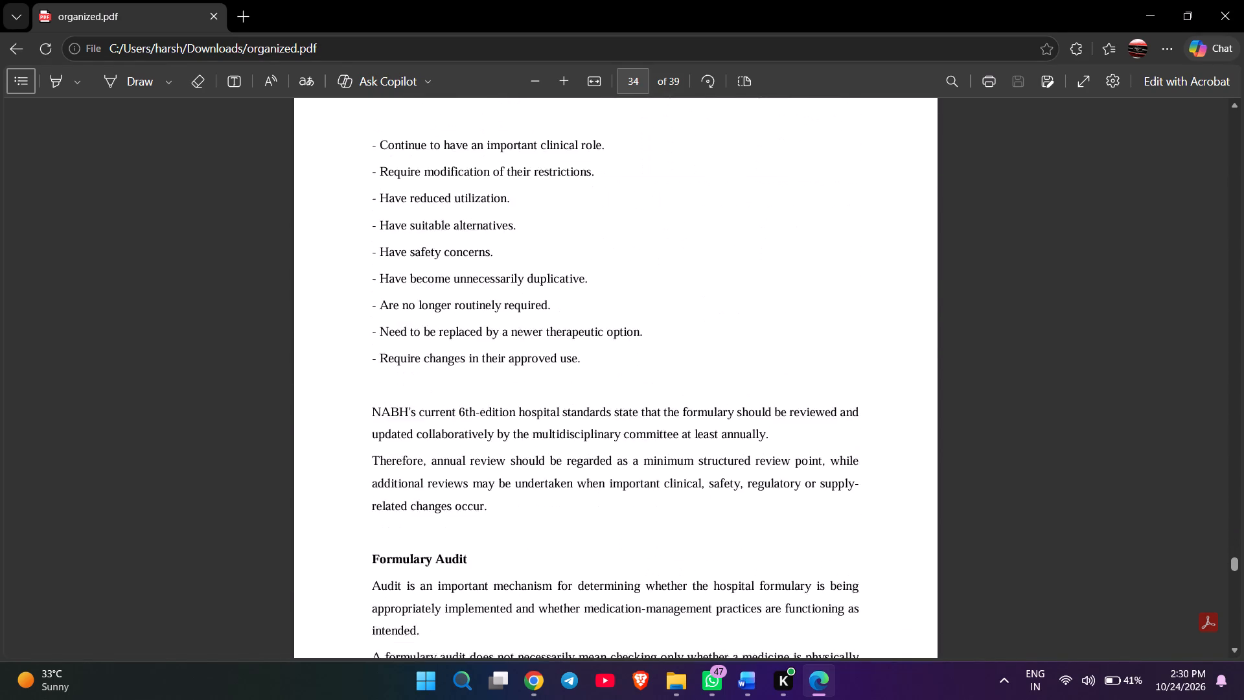
Examine the Formulary Audit pages, continuous formulary monitoring, the conclusion and the start of the references.
scroll(565, 415, down, 4)
scroll(565, 415, up, 5)
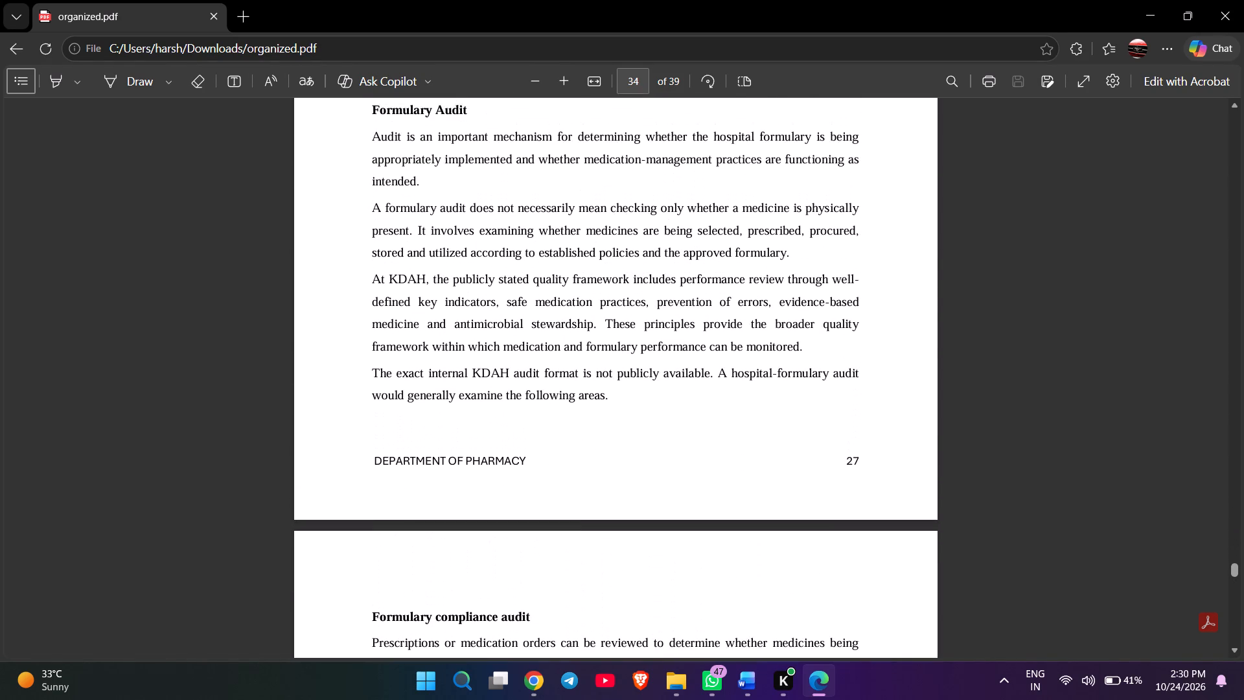
scroll(565, 415, up, 1)
scroll(565, 415, down, 6)
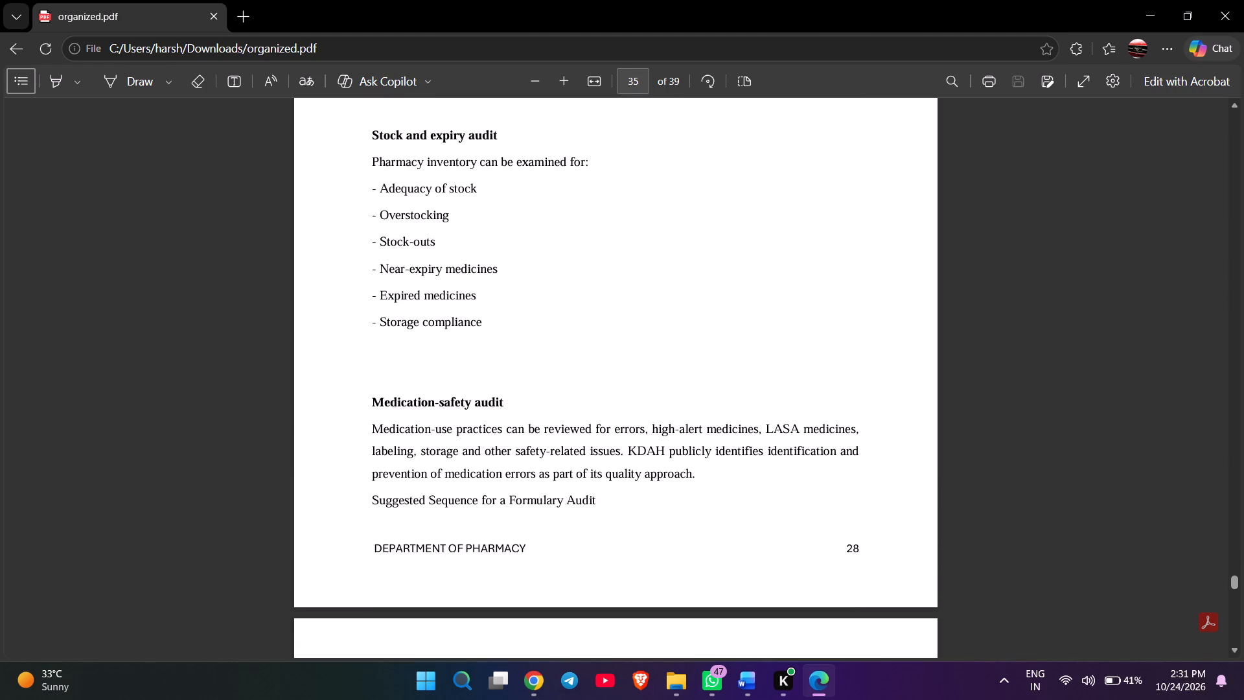
scroll(565, 415, down, 10)
scroll(565, 415, up, 5)
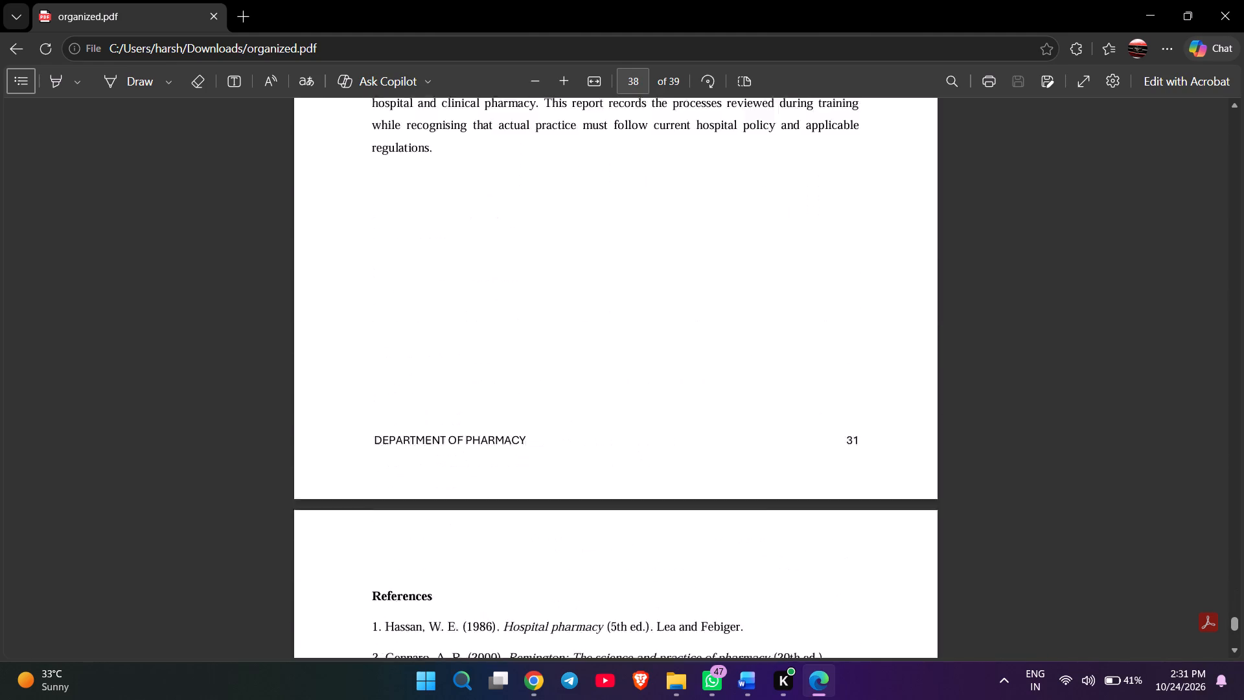
scroll(565, 415, up, 12)
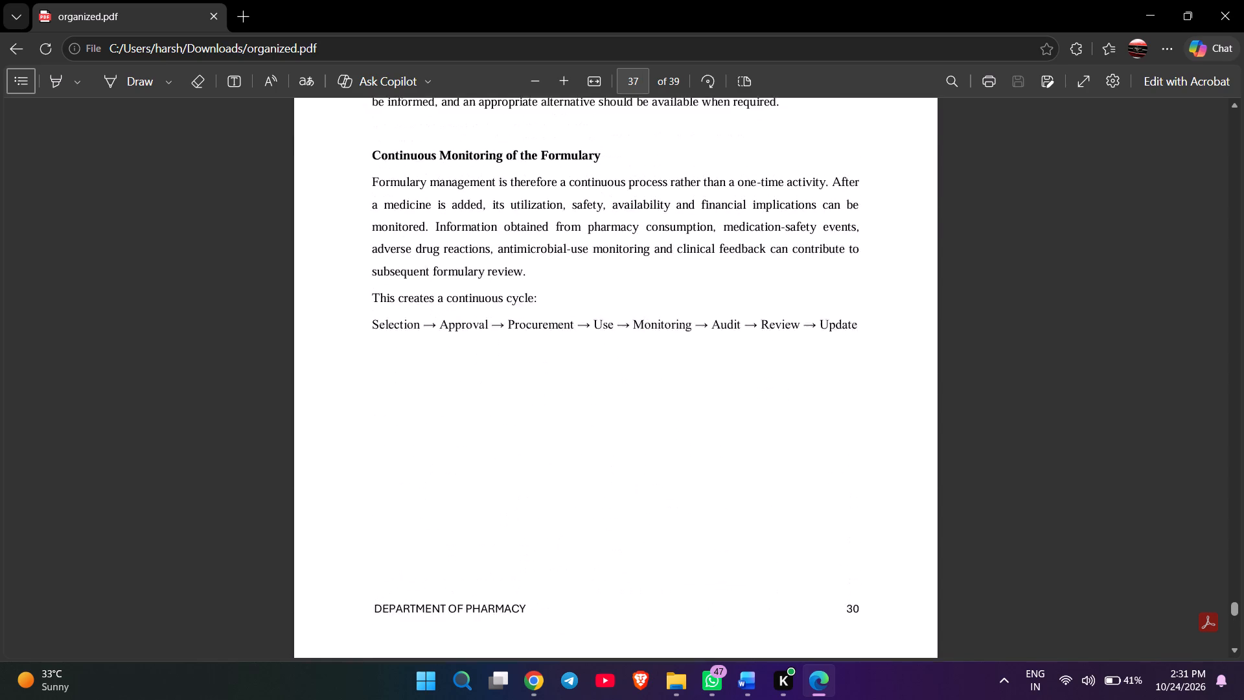
scroll(565, 415, up, 3)
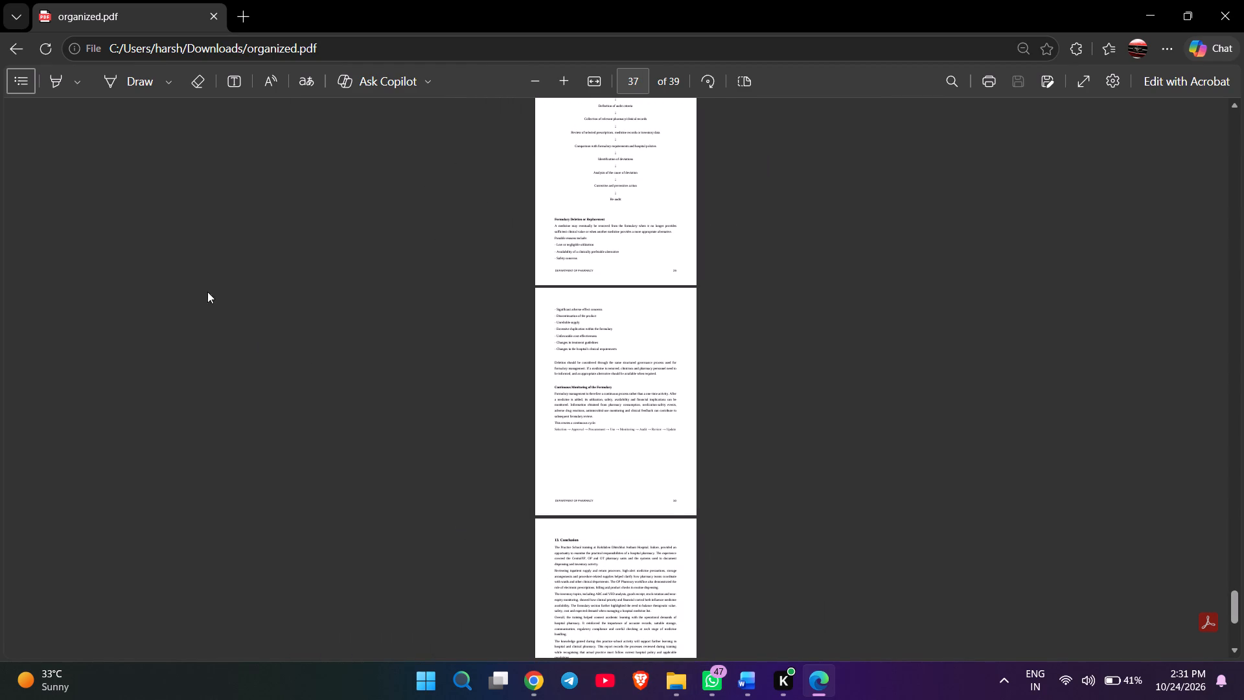
Put the PDF aside and copy the organized.pdf file from the Downloads folder.
click(1157, 15)
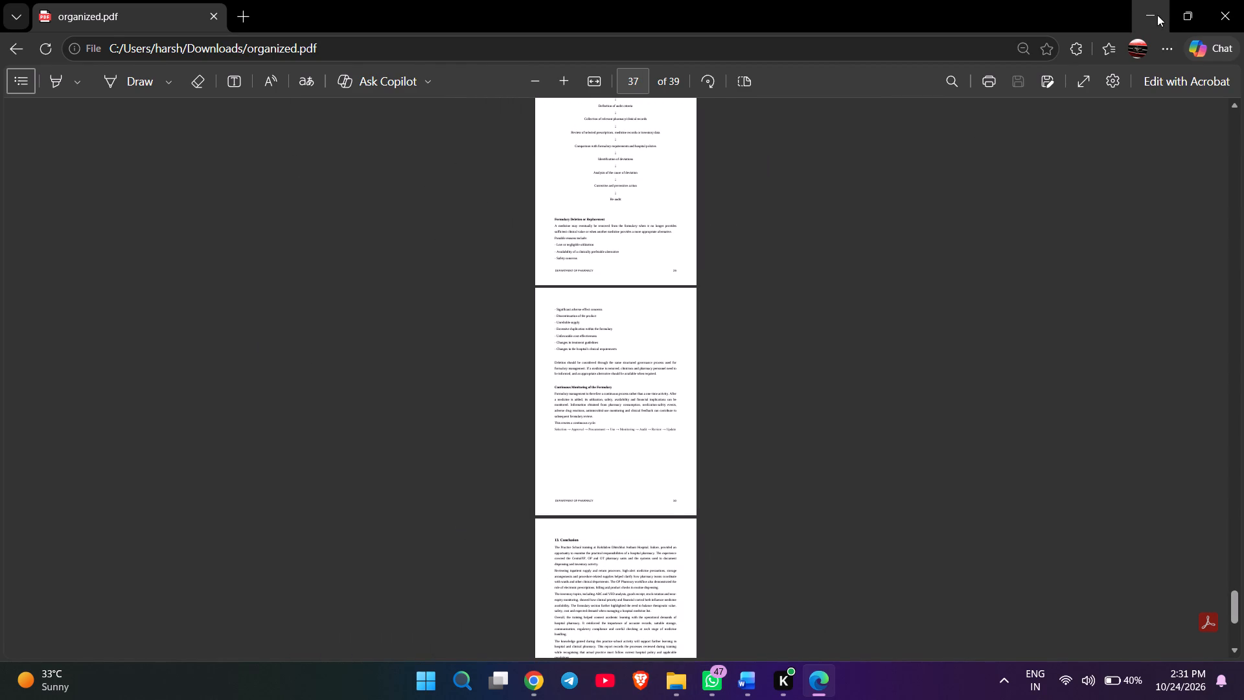
key(ctrl+c)
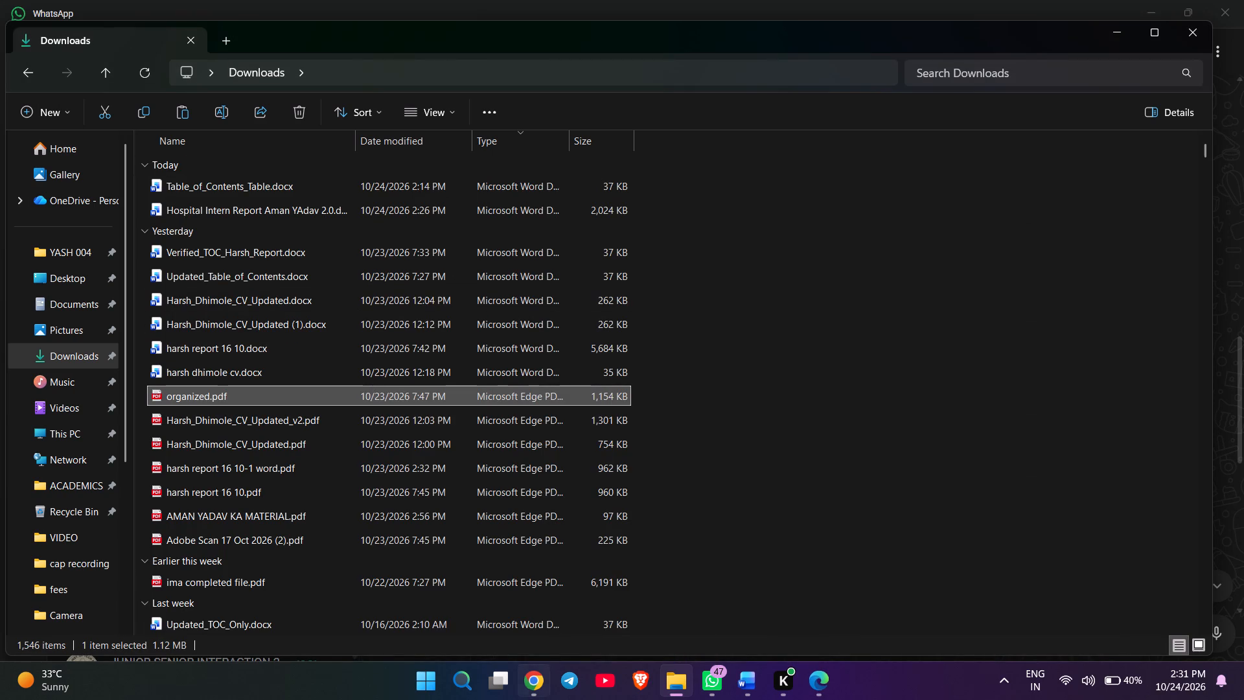